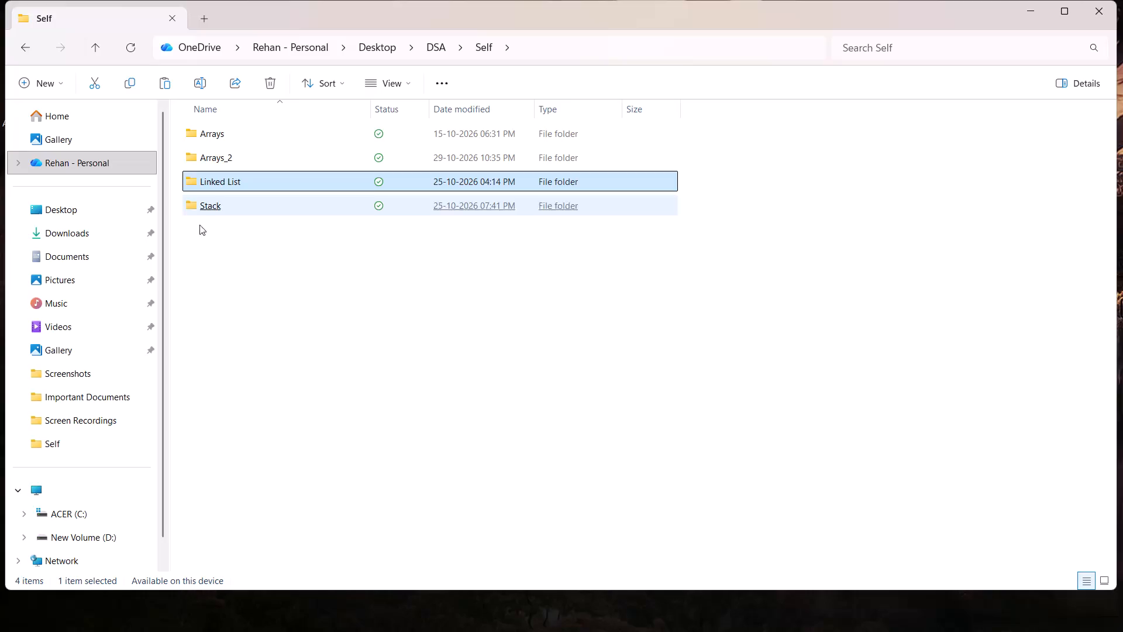
Open the CV Word document from the Important Documents folder and maximize its window.
left_click(81, 252)
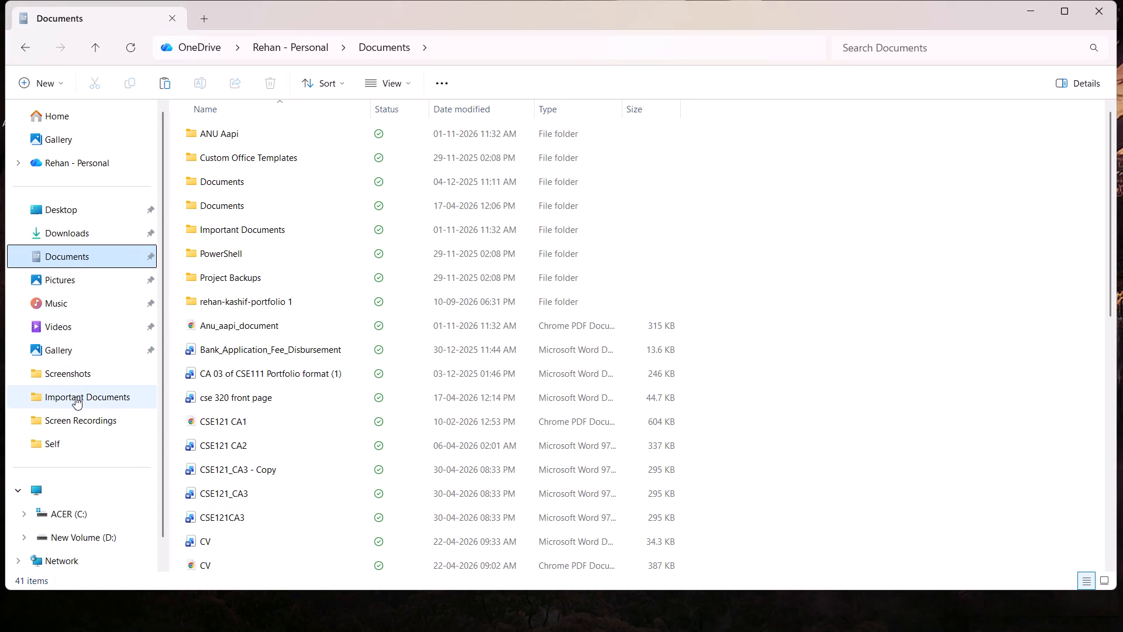
left_click(75, 397)
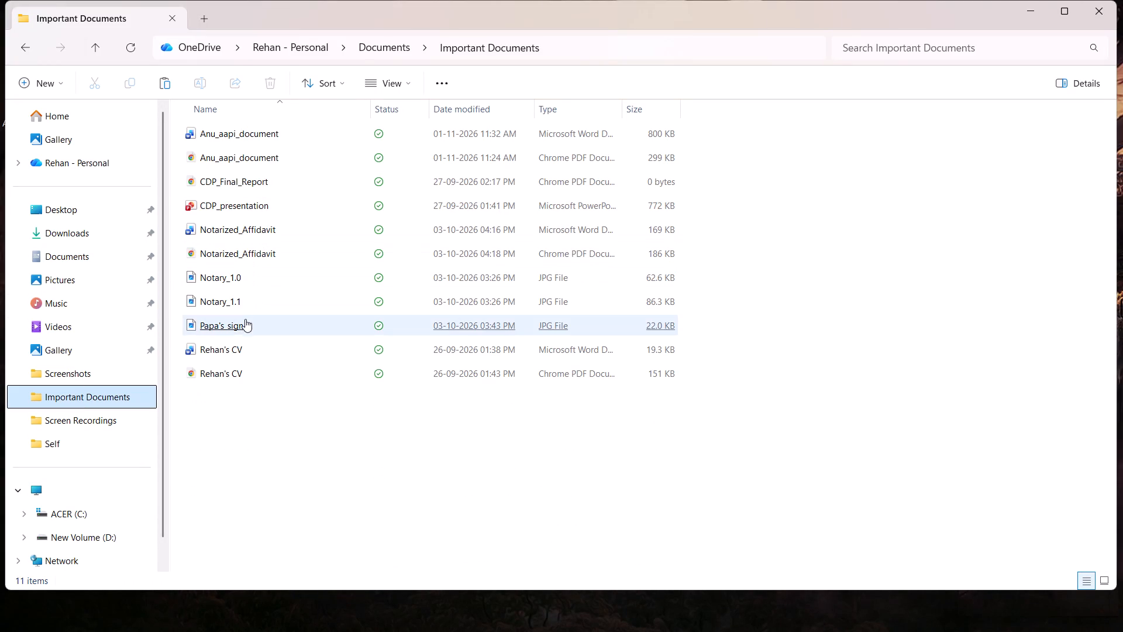
left_click(243, 349)
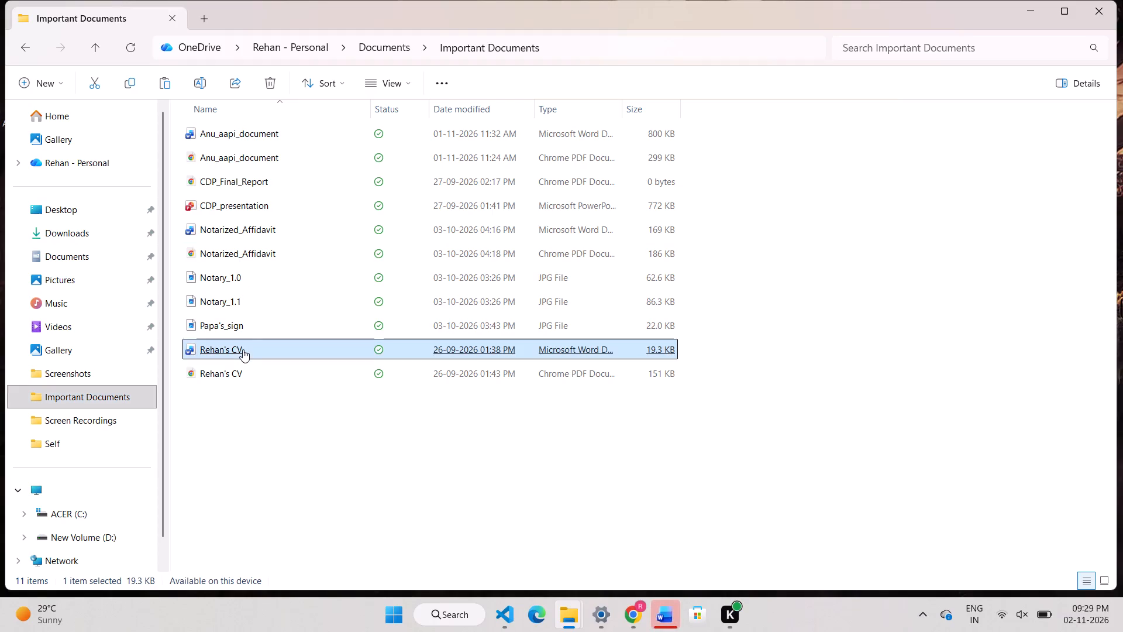
scroll(556, 291, "down", 3)
scroll(828, 111, "down", 1)
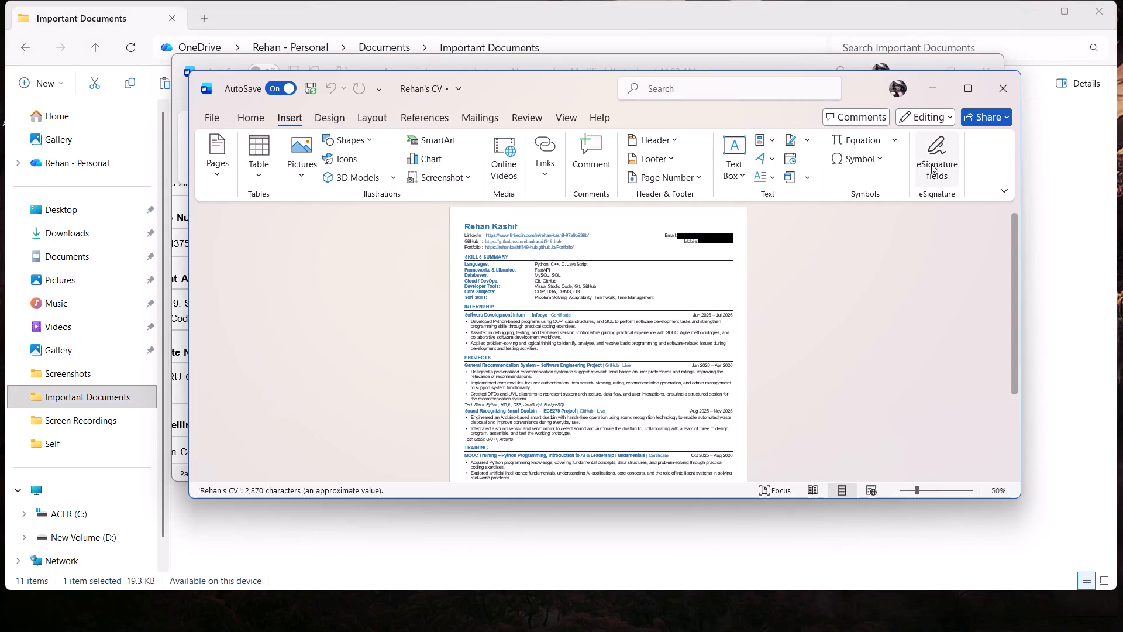
left_click(962, 101)
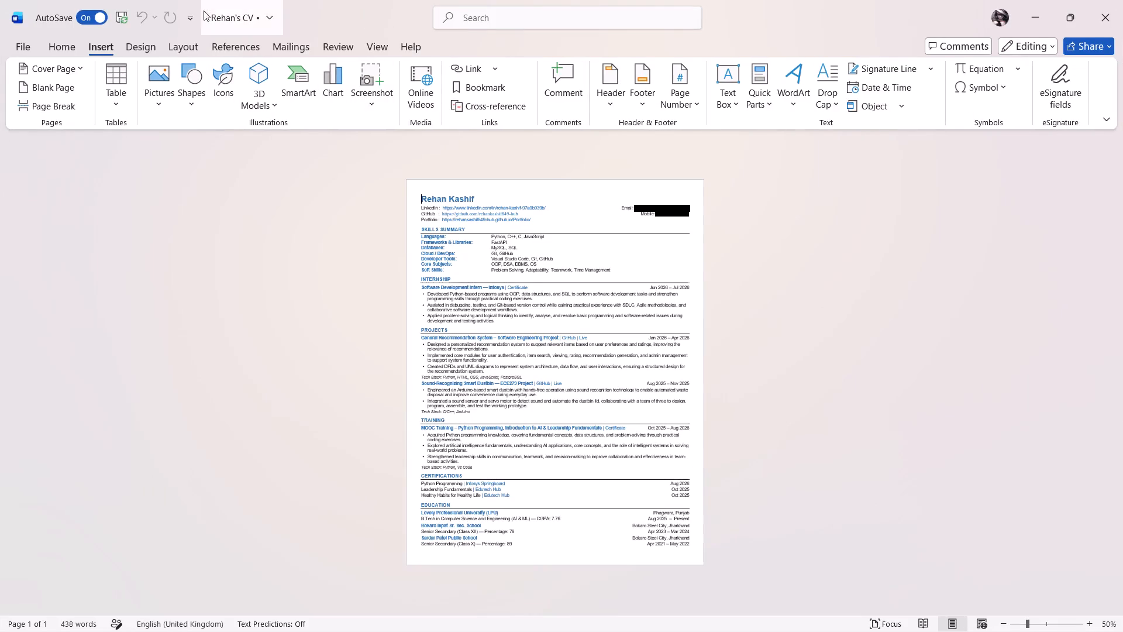
Copy the full LinkedIn profile URL from the CV's header.
left_click(475, 321)
scroll(566, 300, "up", 2)
scroll(566, 300, "up", 11, "ctrl")
scroll(566, 300, "up", 6)
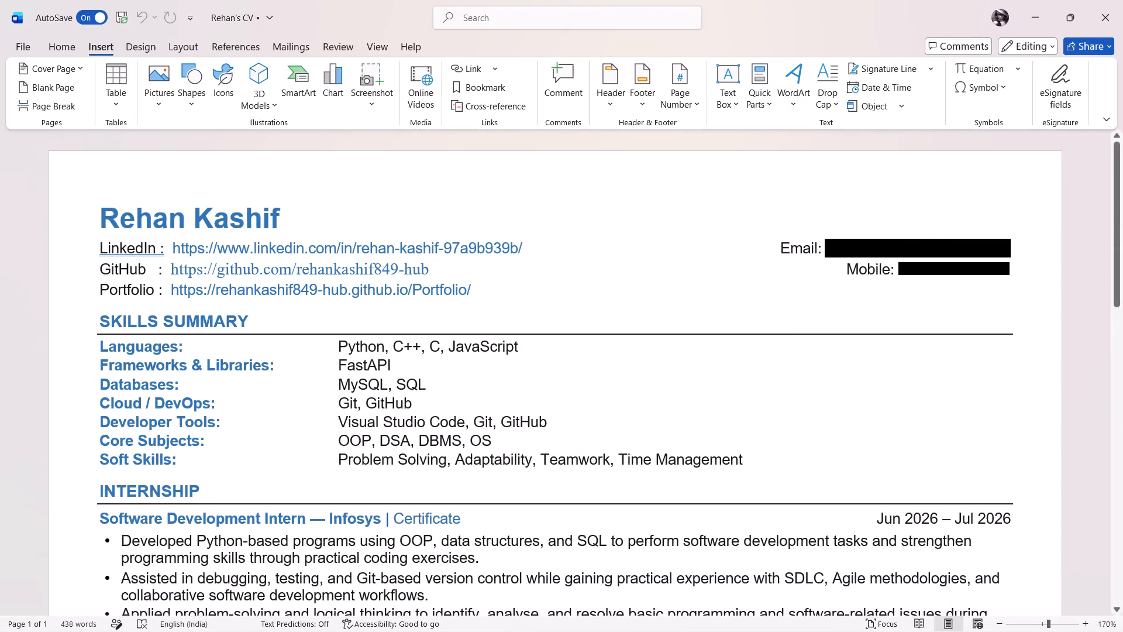
left_click_drag(522, 248, 170, 248)
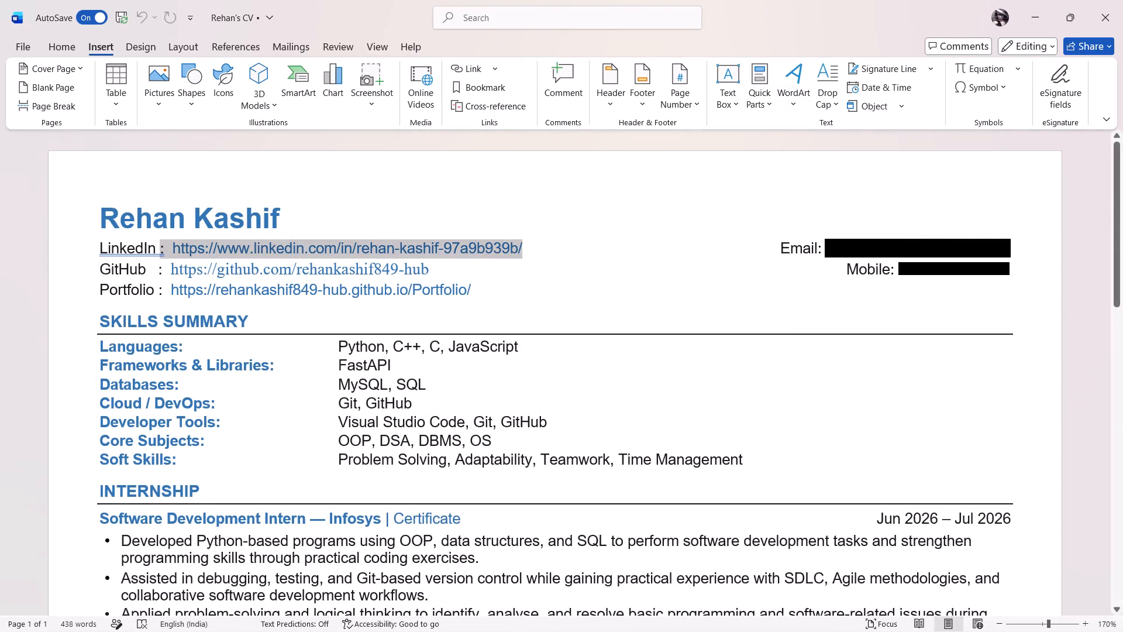
left_click_drag(170, 248, 177, 248)
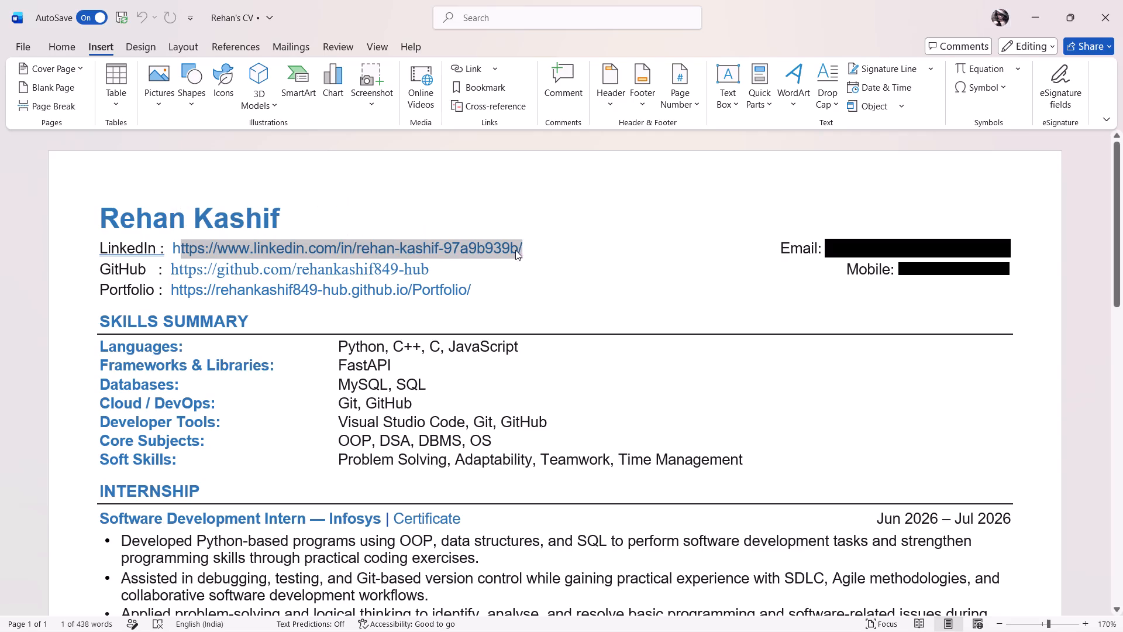
left_click(526, 245)
left_click_drag(526, 245, 493, 248)
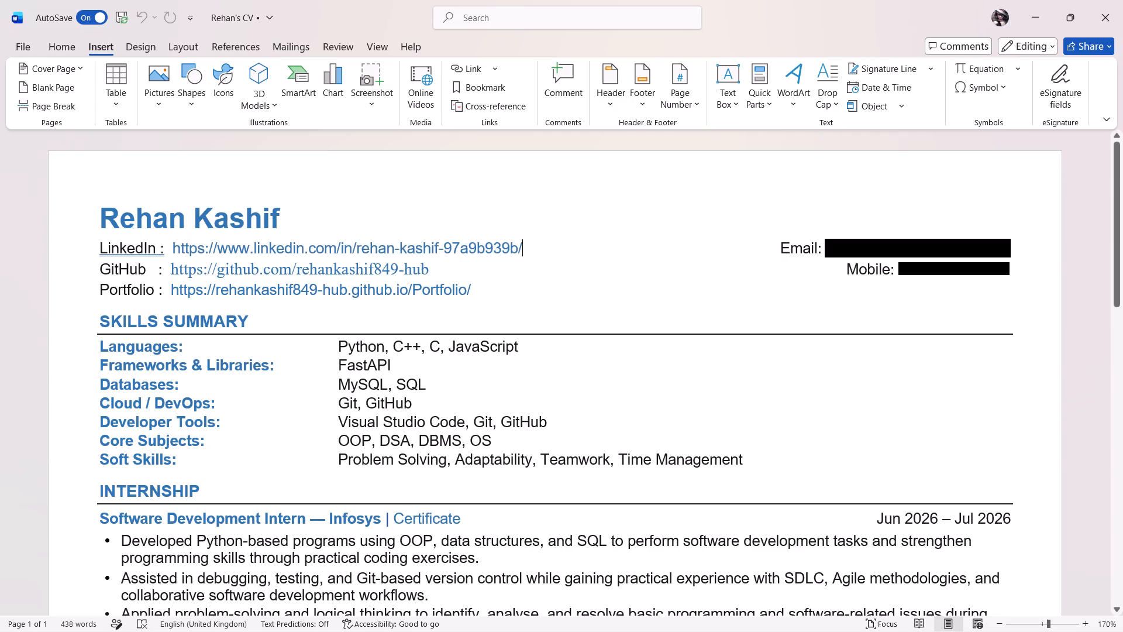
left_click_drag(493, 248, 174, 251)
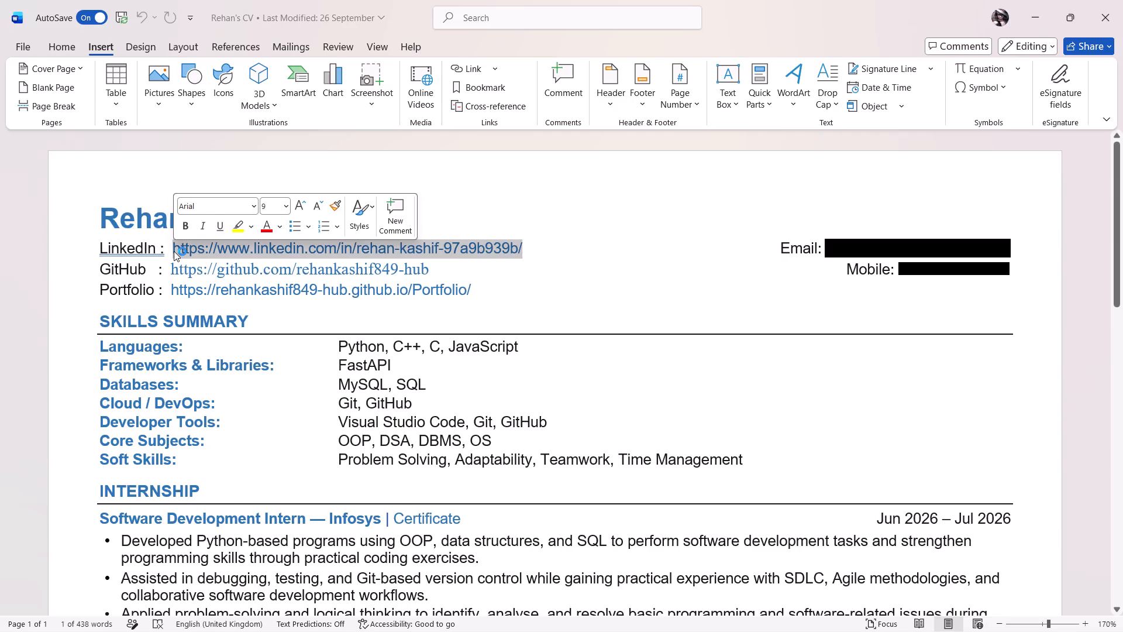
key("ctrl+c")
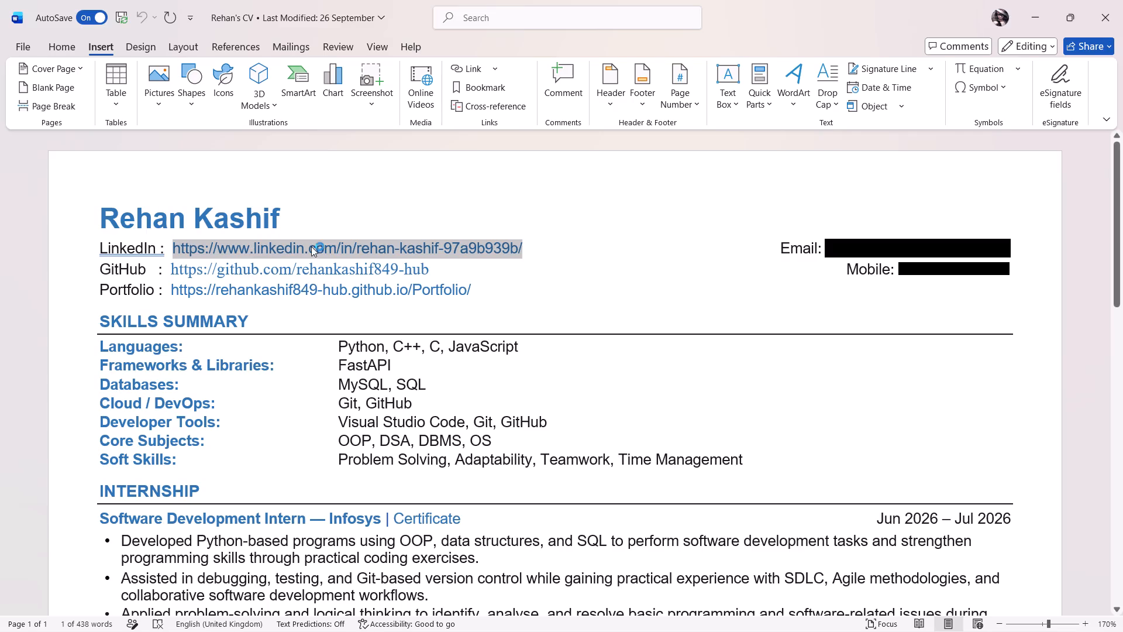
Delete the LinkedIn profile URL from the header line, keeping the "LinkedIn :" label.
left_click(527, 253)
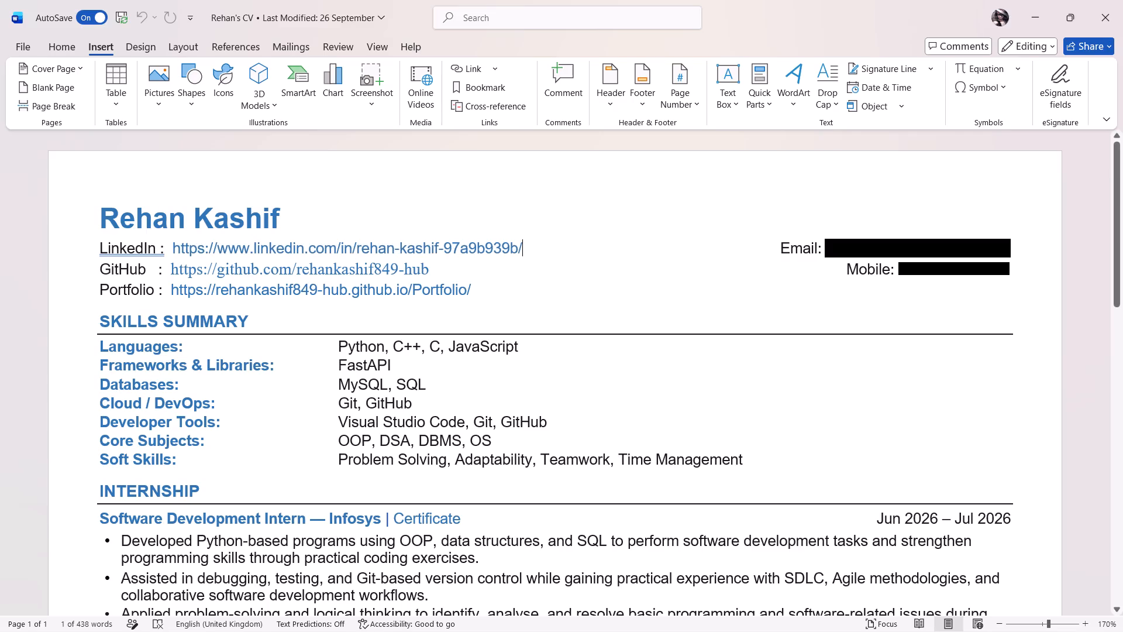
key("ctrl+BackSpace")
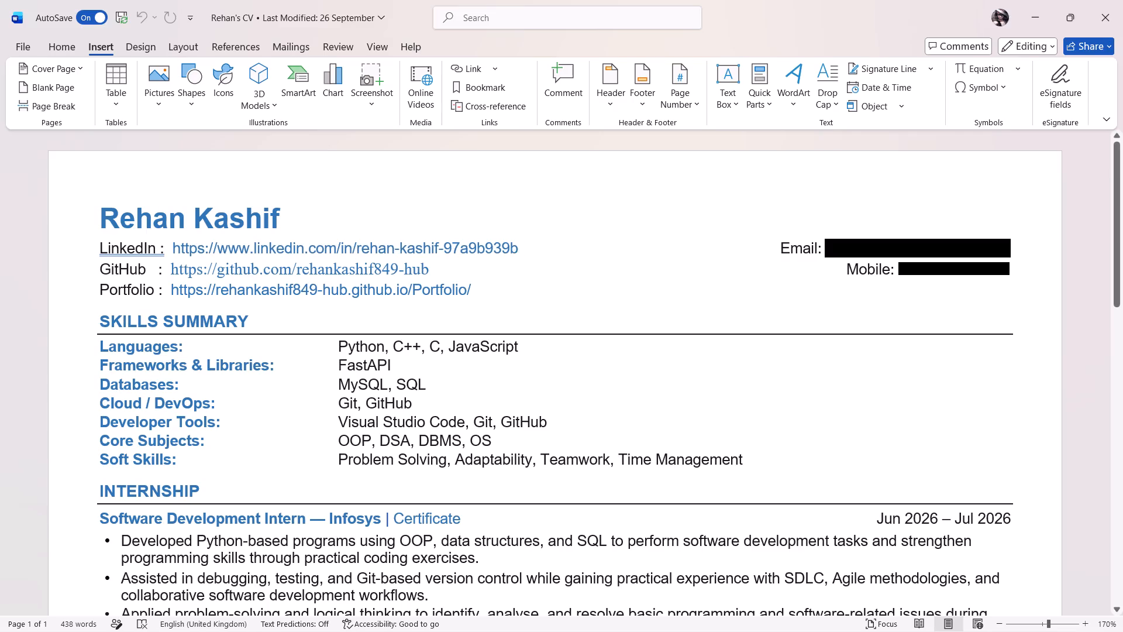
key("ctrl+BackSpace")
key("ctrl+BackSpace")
key("ctrl+BackSpace")
key("ctrl+BackSpace")
key("ctrl+BackSpace")
key("ctrl+BackSpace")
key("ctrl+BackSpace")
key("ctrl+BackSpace")
key("ctrl+BackSpace")
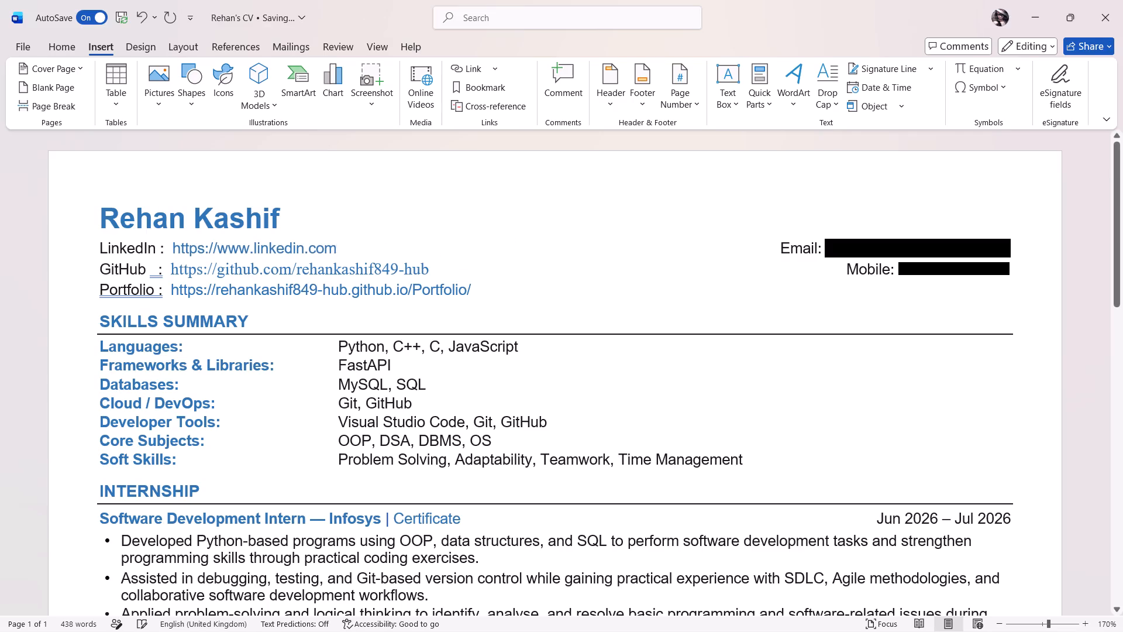
key("ctrl+BackSpace")
key("ctrl+BackSpace")
key("ctrl+BackSpace")
key("ctrl+BackSpace")
key("ctrl+BackSpace")
key("ctrl+BackSpace")
key("ctrl+BackSpace")
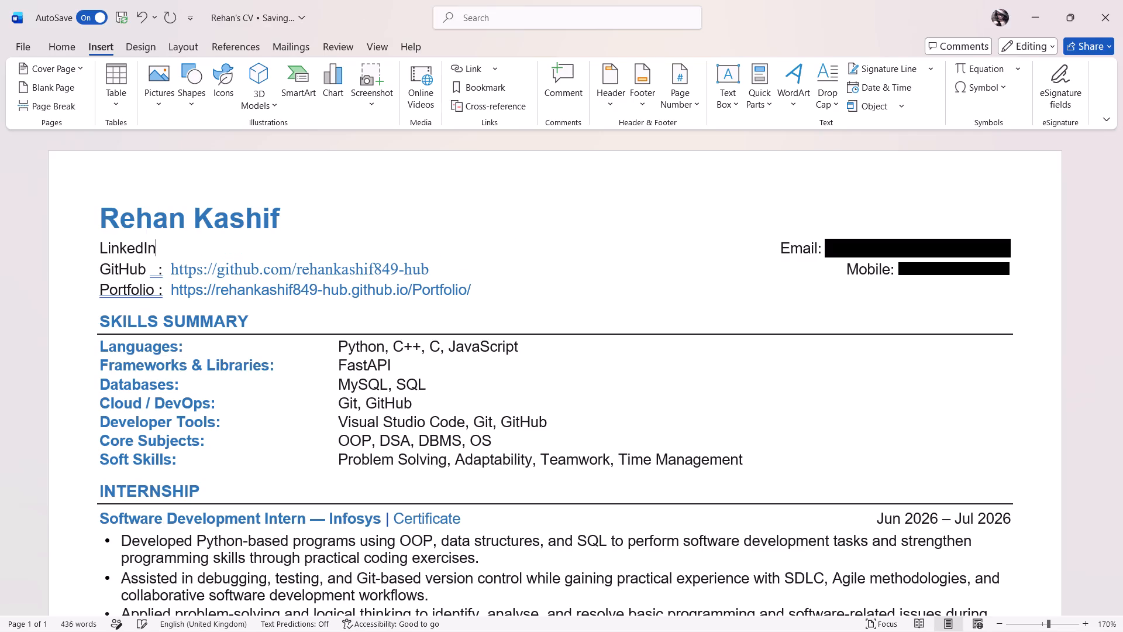
key("ctrl+z")
Enter "LinkedIn" as the replacement text after the "LinkedIn :" label.
key("shift+l")
key("BackSpace")
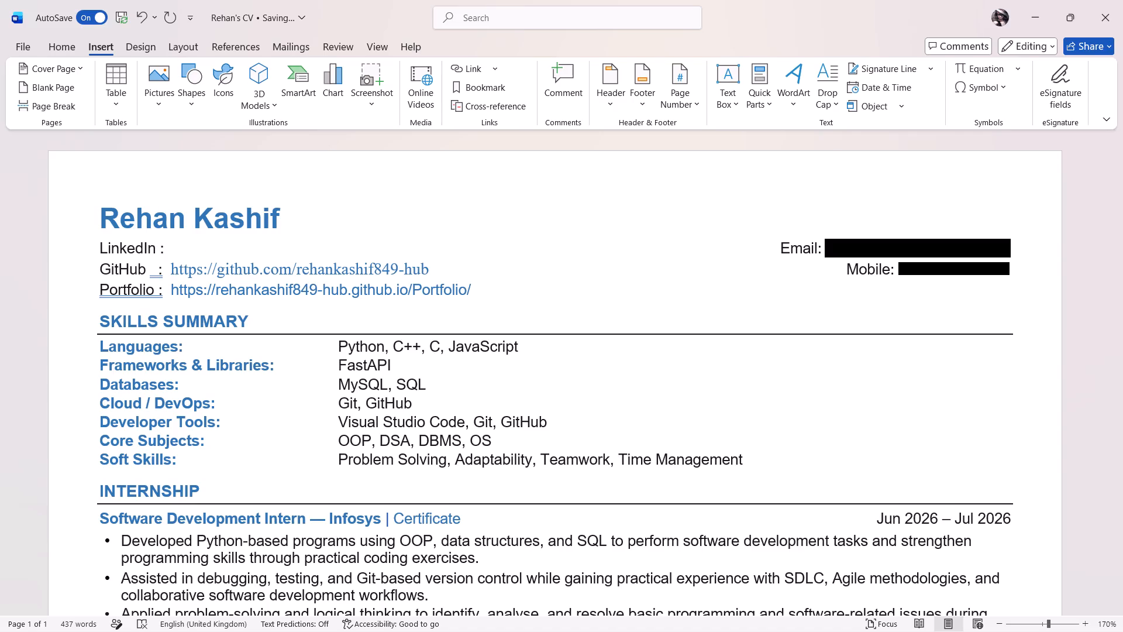
key("shift+l")
type("in")
type("kd")
key("BackSpace")
type("edIn")
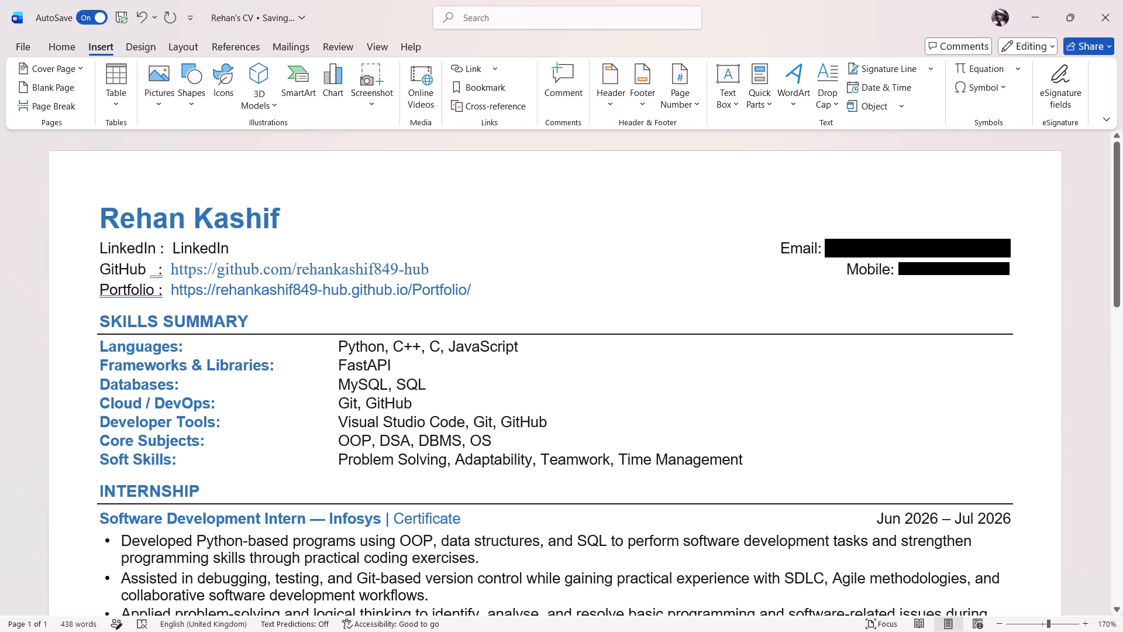
Set the font colour of the new "LinkedIn" text to the darker blue theme colour matching the header's other links.
left_click_drag(230, 248, 174, 246)
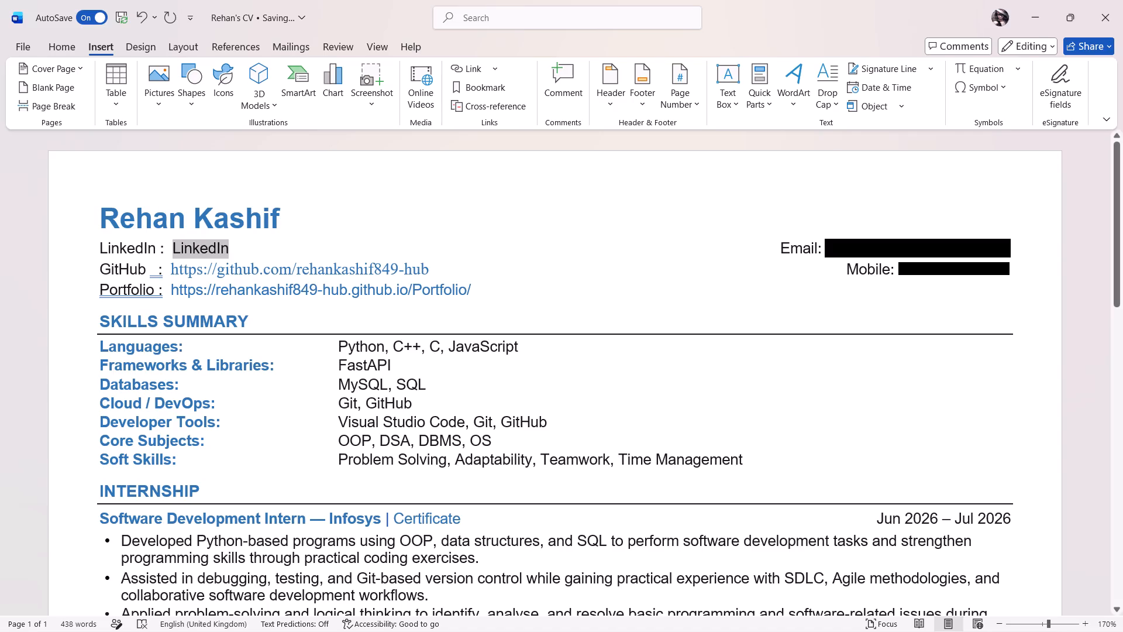
left_click(282, 217)
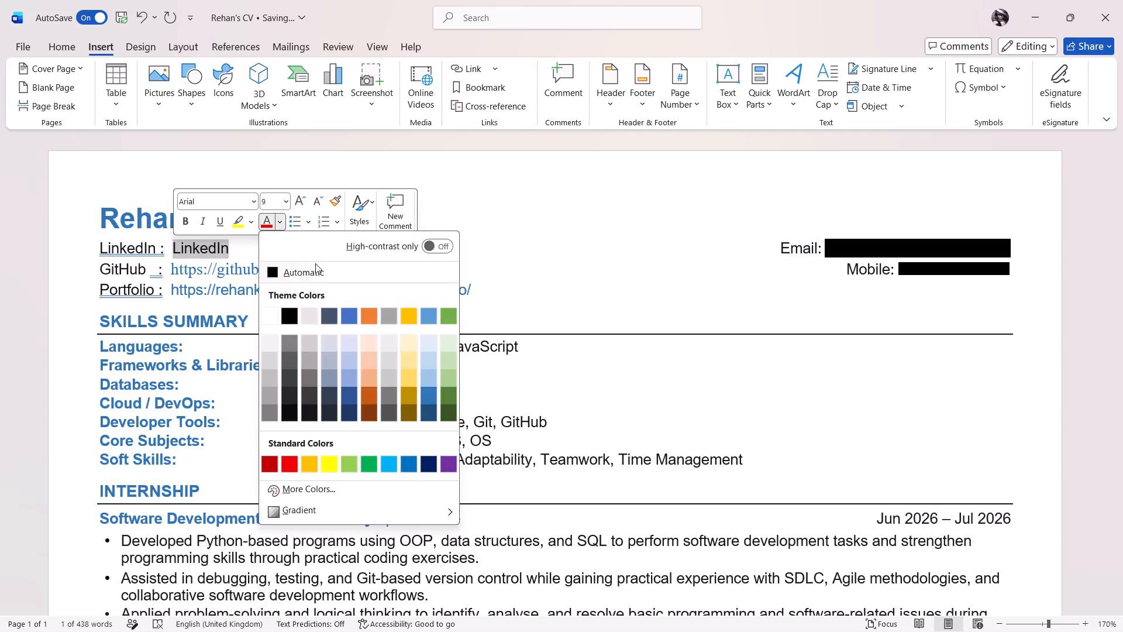
left_click(430, 389)
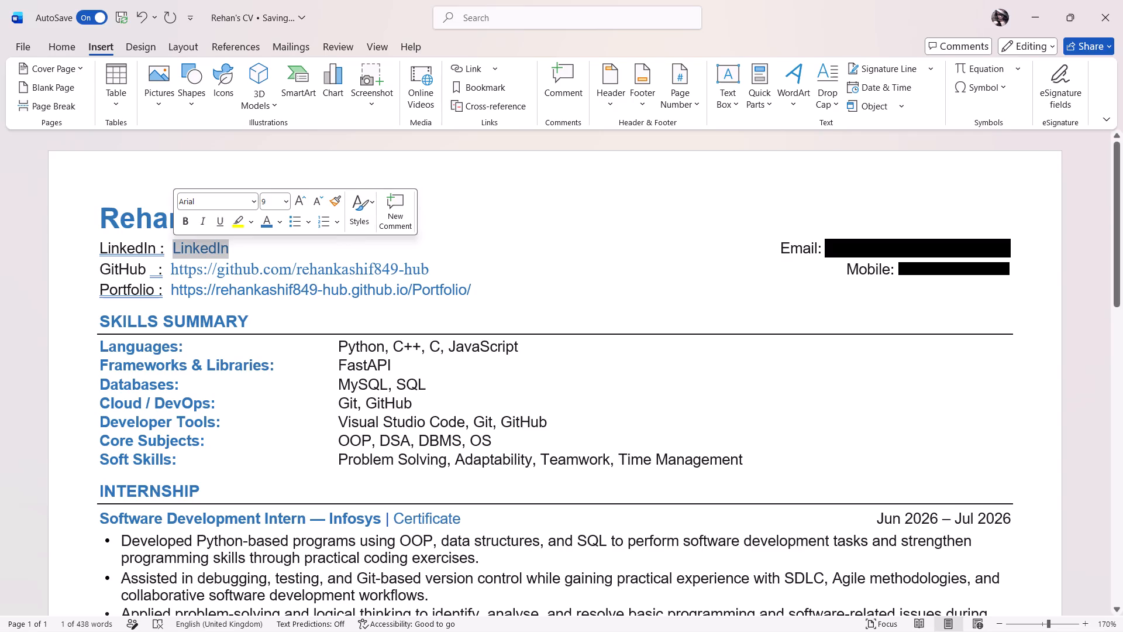
Insert a hyperlink on the blue "LinkedIn" text, using the copied LinkedIn profile URL as its address.
left_click_drag(238, 250, 173, 246)
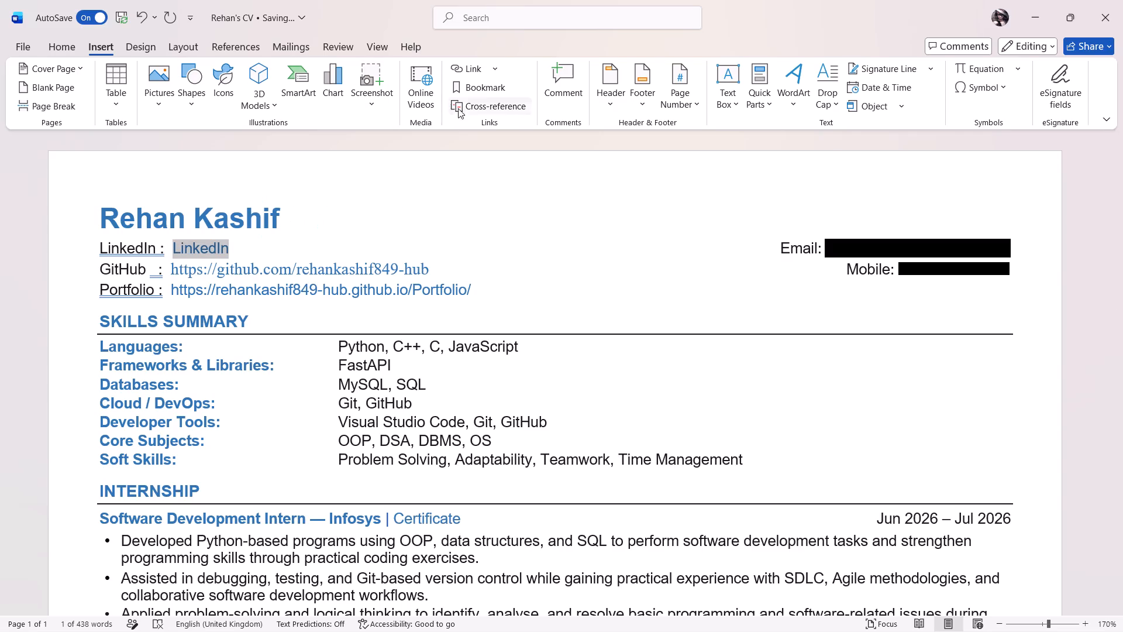
left_click(492, 71)
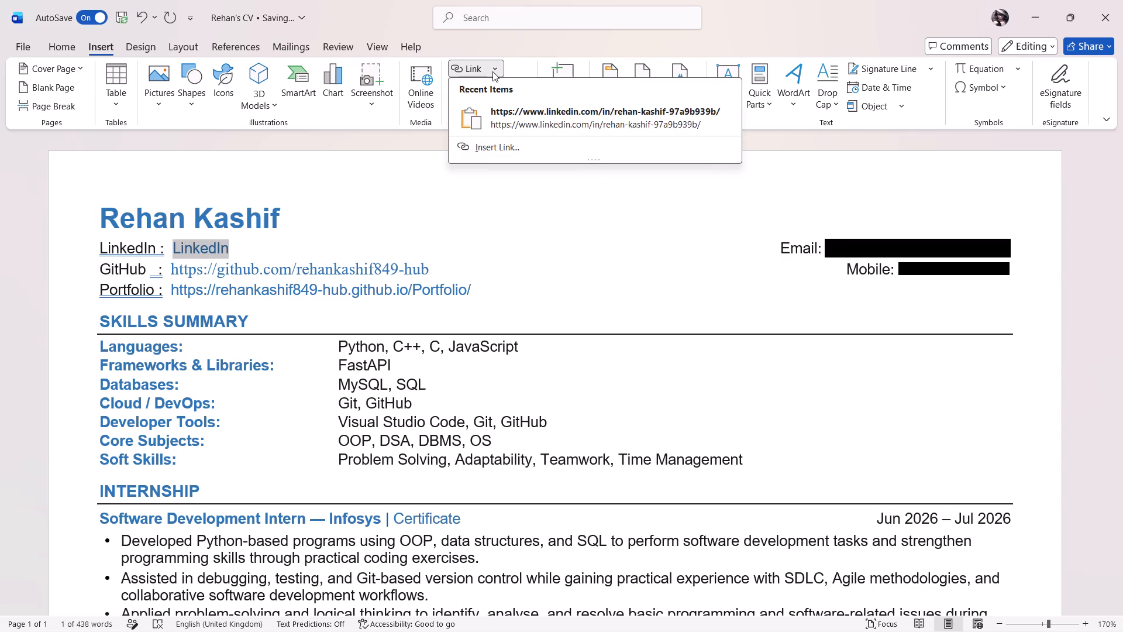
left_click(491, 156)
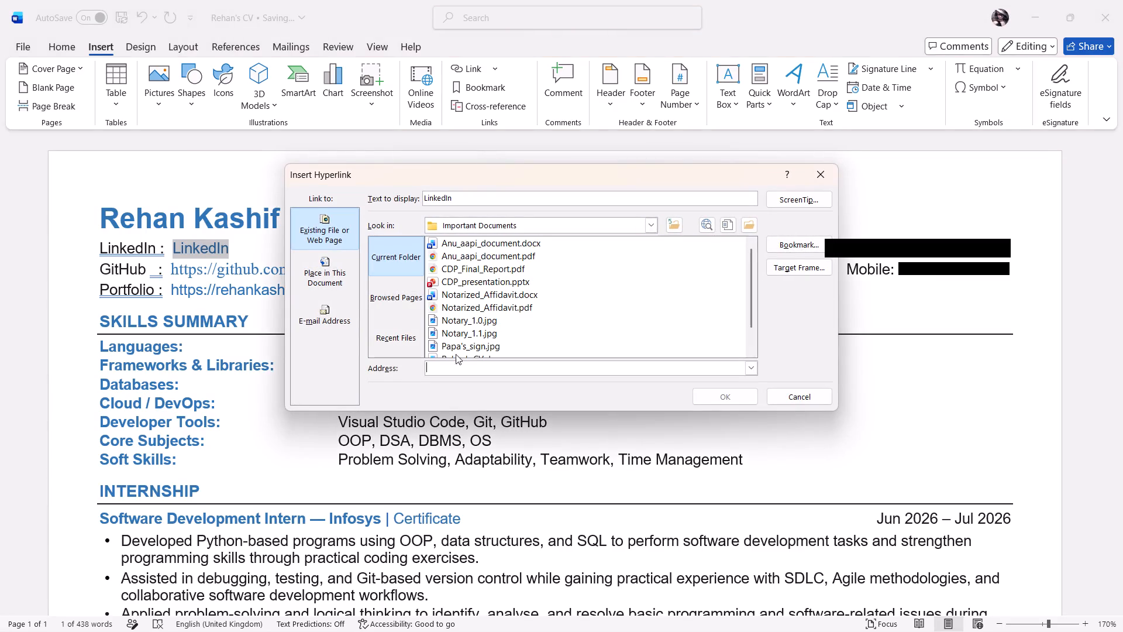
left_click(459, 369)
key("ctrl+v")
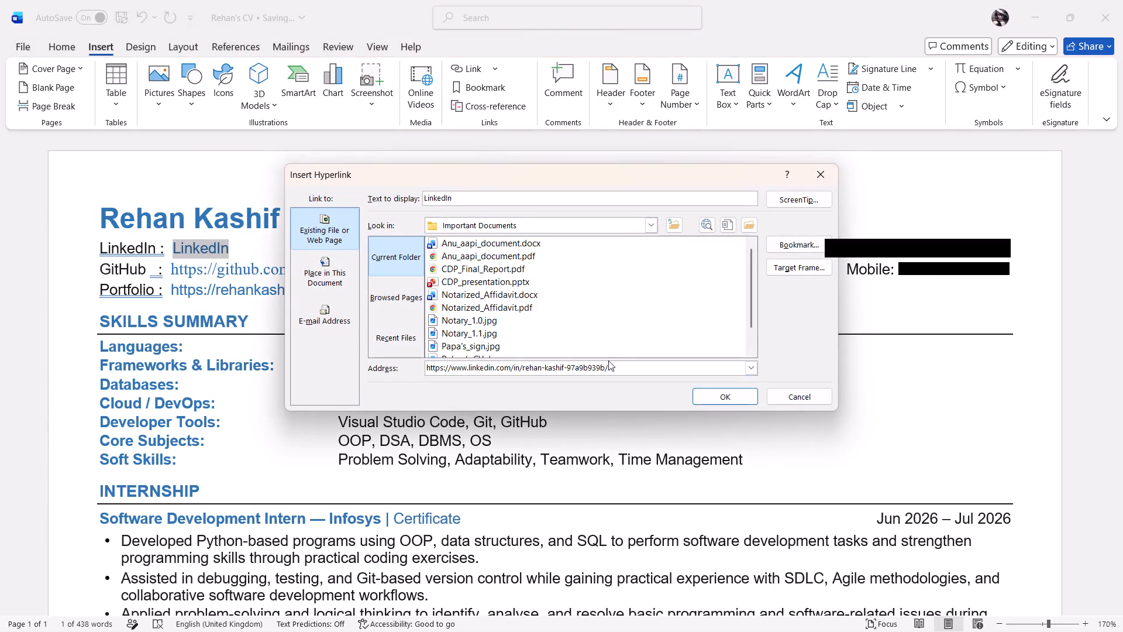
left_click(720, 396)
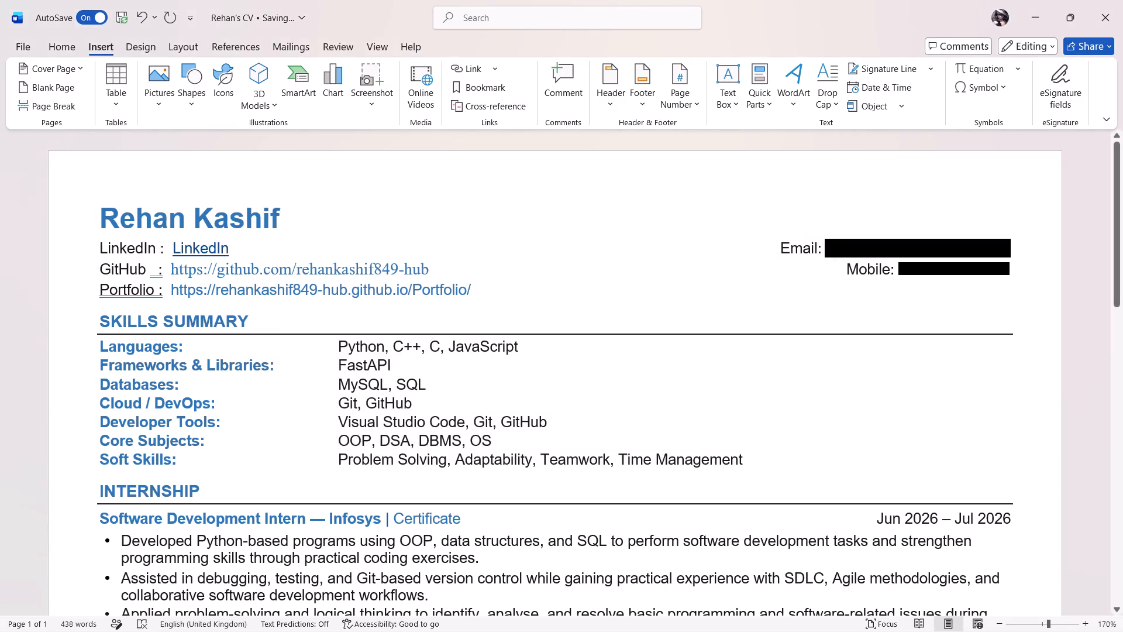
Save the CV document.
left_click(439, 267)
left_click(439, 267)
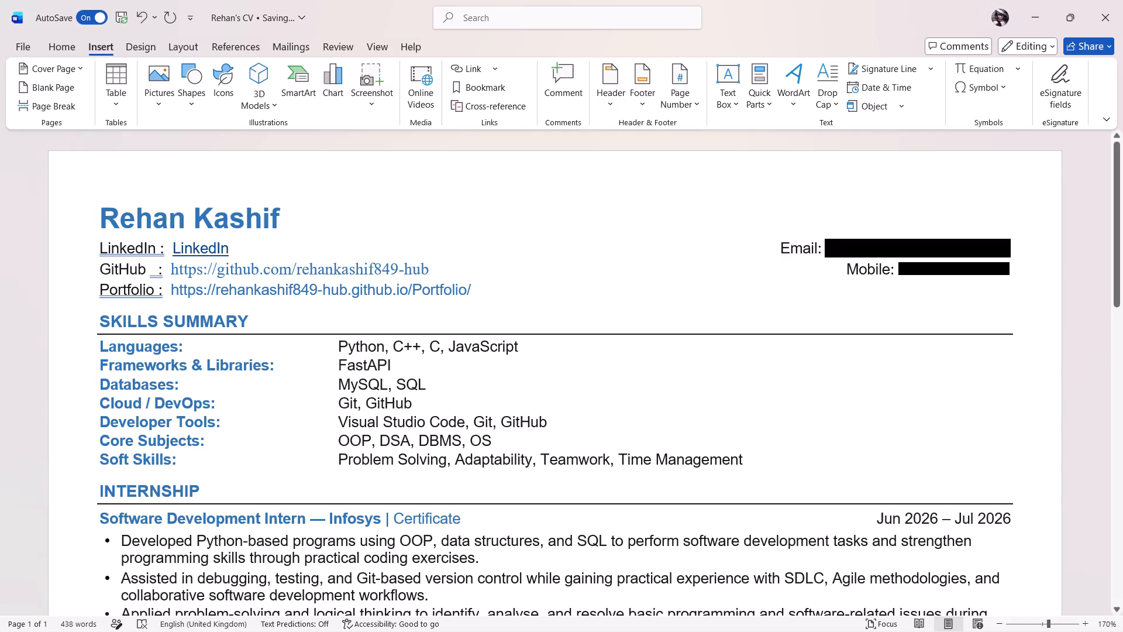
key("ctrl+s")
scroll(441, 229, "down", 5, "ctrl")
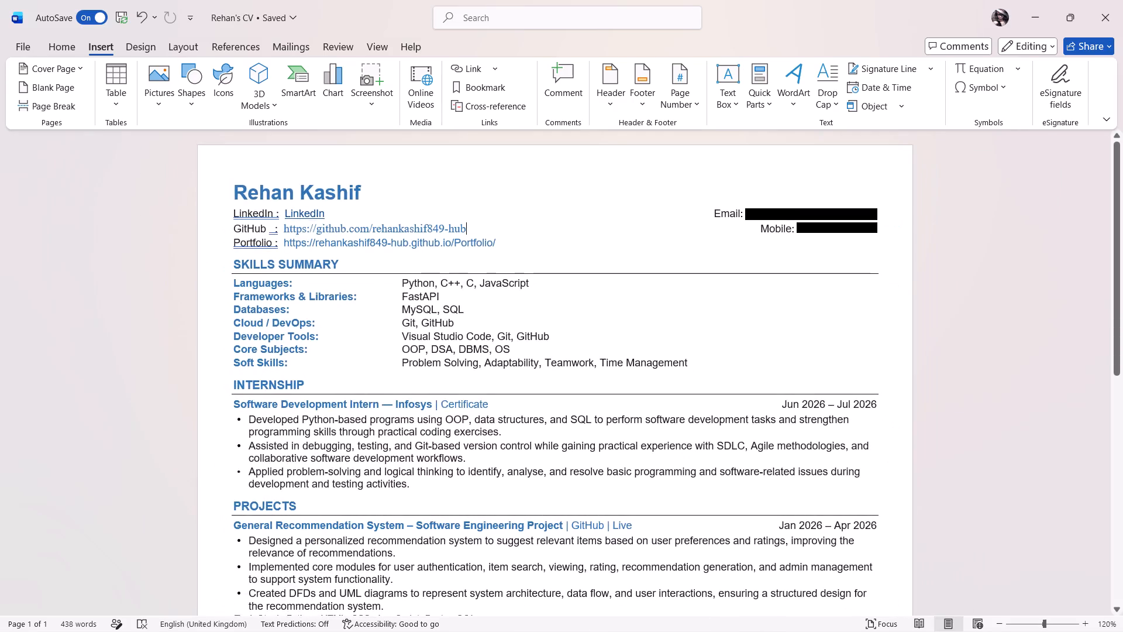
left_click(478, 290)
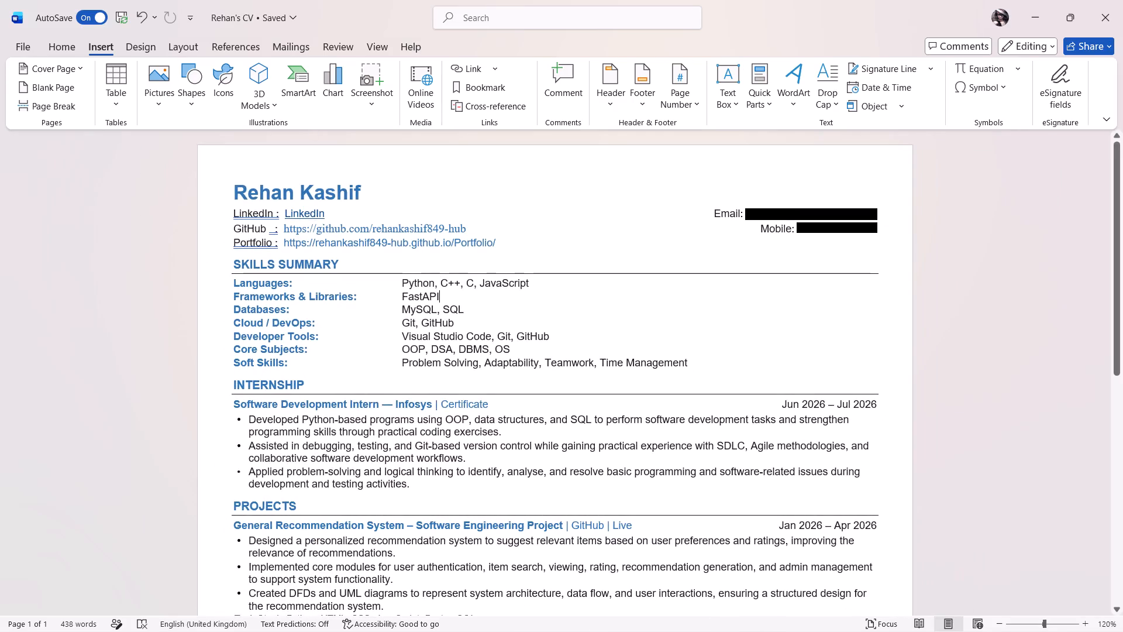
Follow the header's "LinkedIn" hyperlink to the browser and look over the profile page it opens.
left_click(308, 215)
left_click(308, 215)
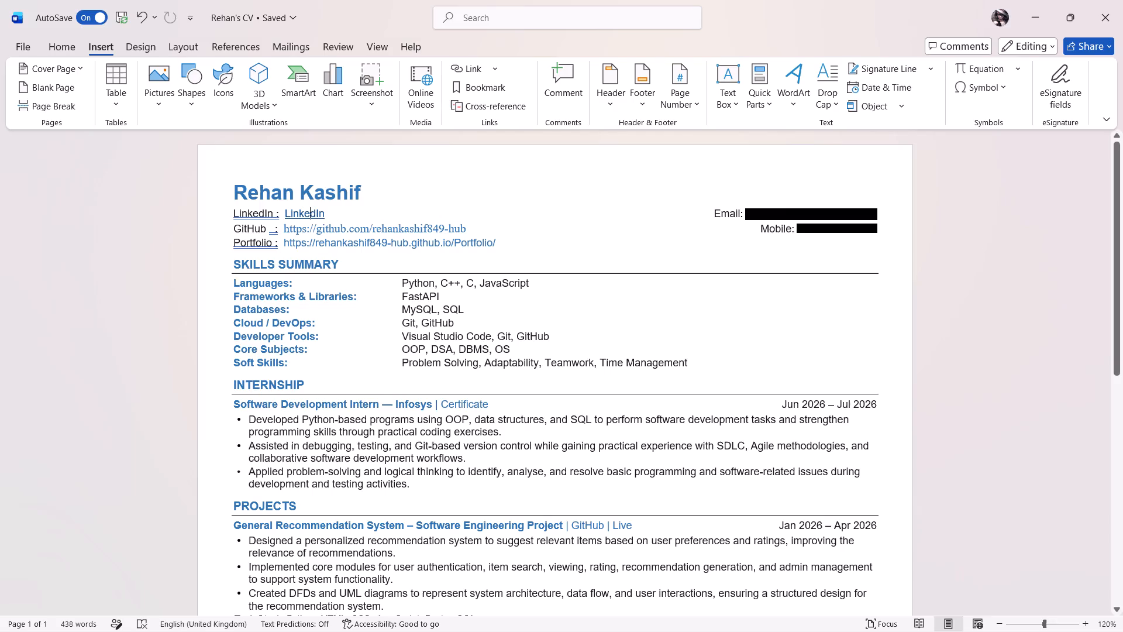
left_click_drag(325, 215, 275, 215)
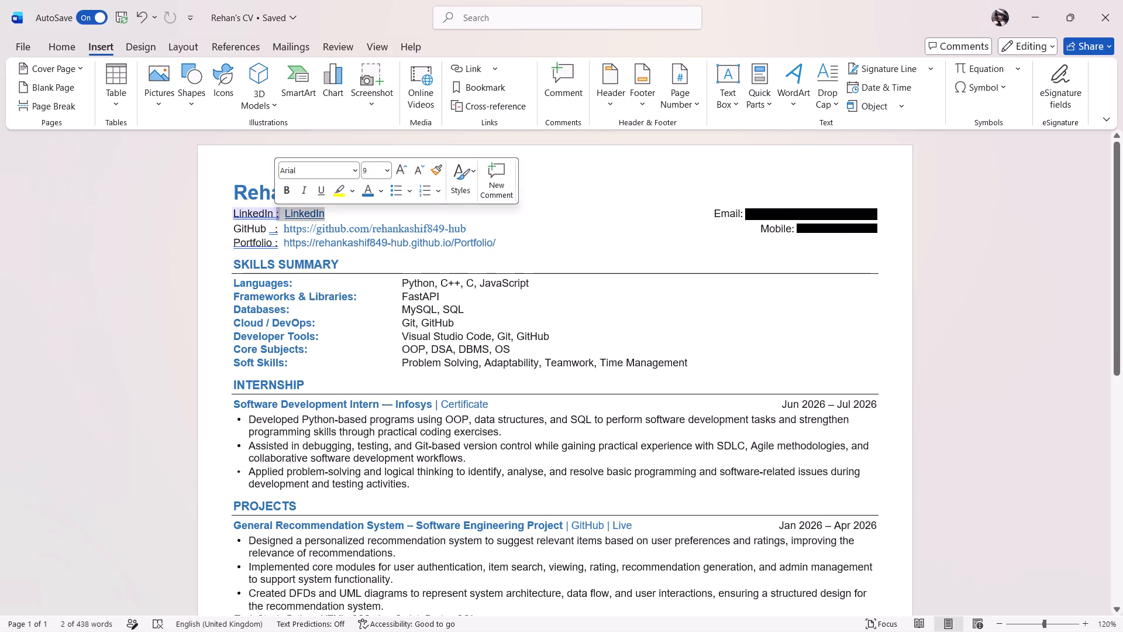
left_click(341, 219)
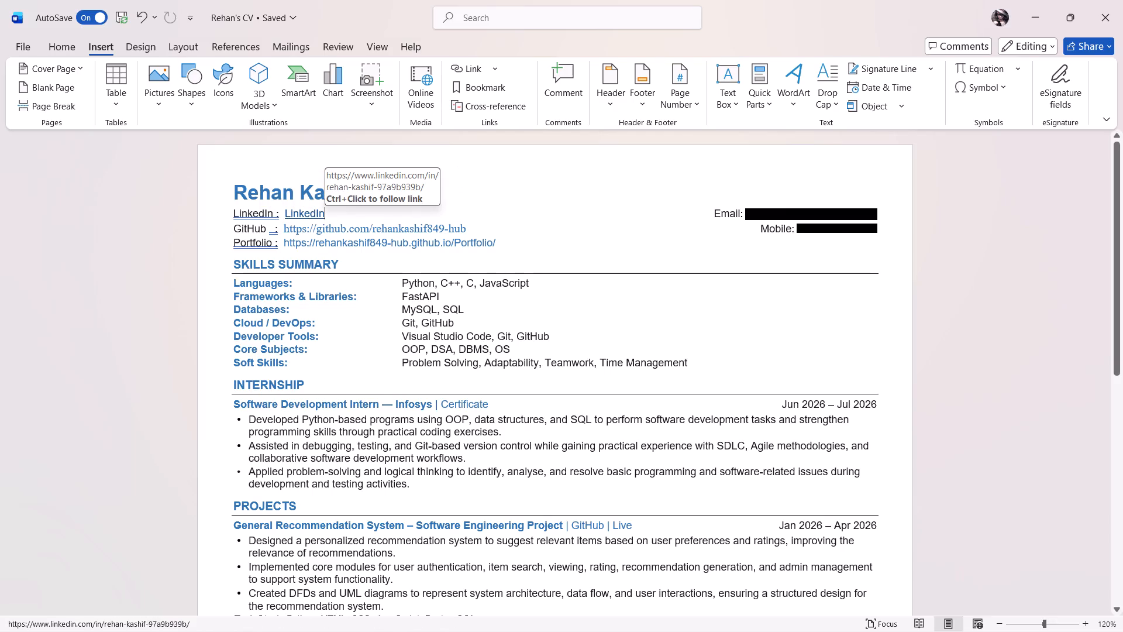
left_click(308, 214, "ctrl")
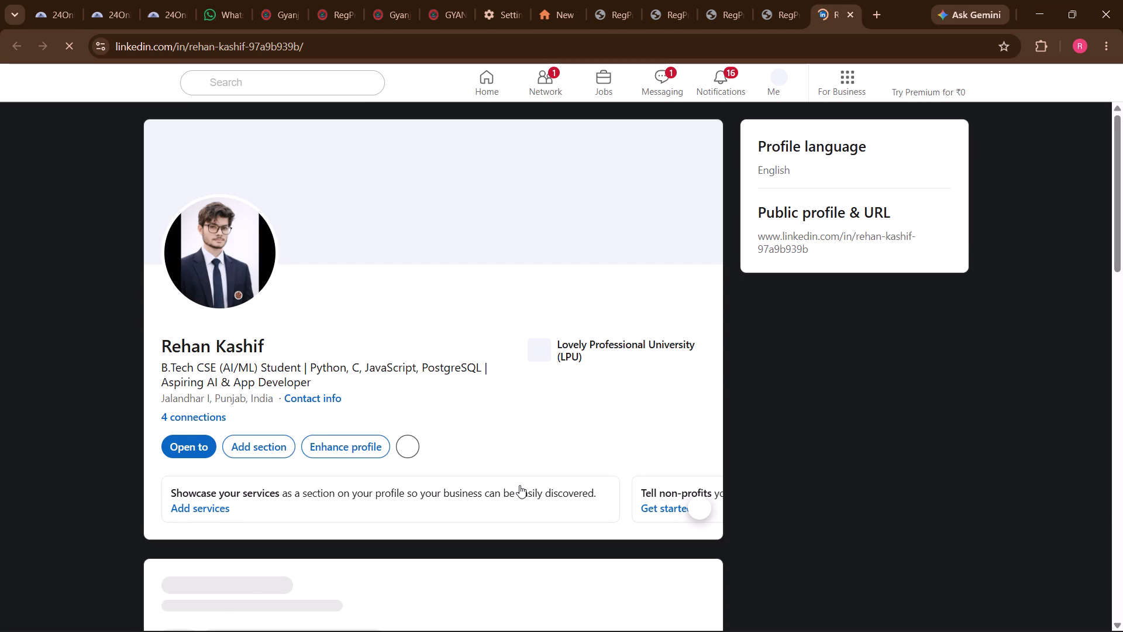
scroll(519, 485, "down", 3)
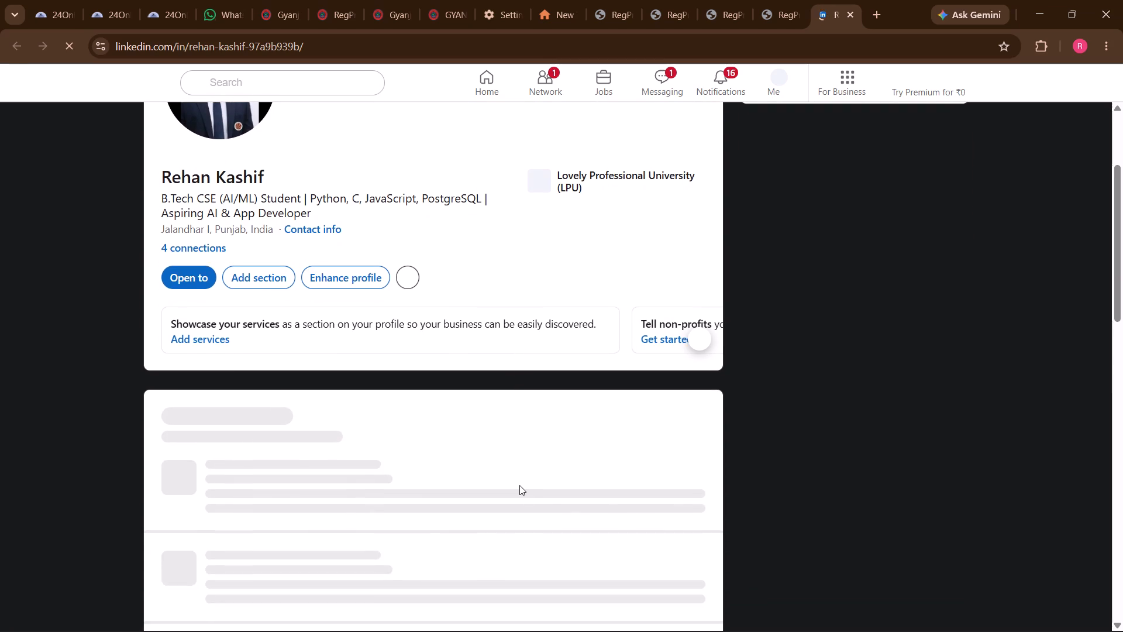
scroll(519, 485, "down", 4)
scroll(519, 485, "up", 5)
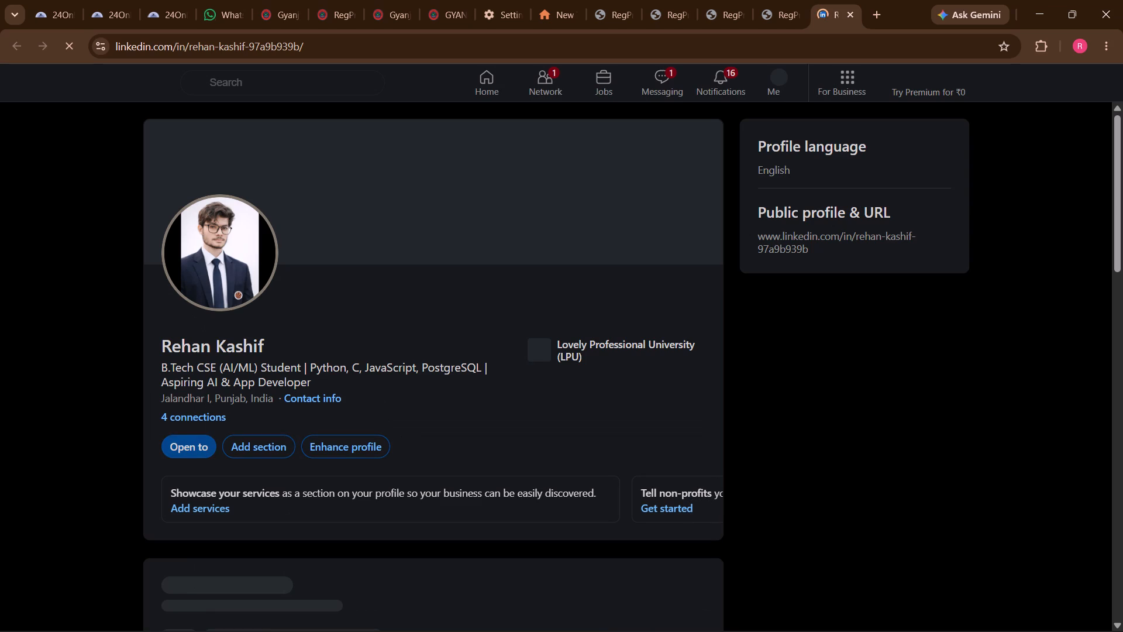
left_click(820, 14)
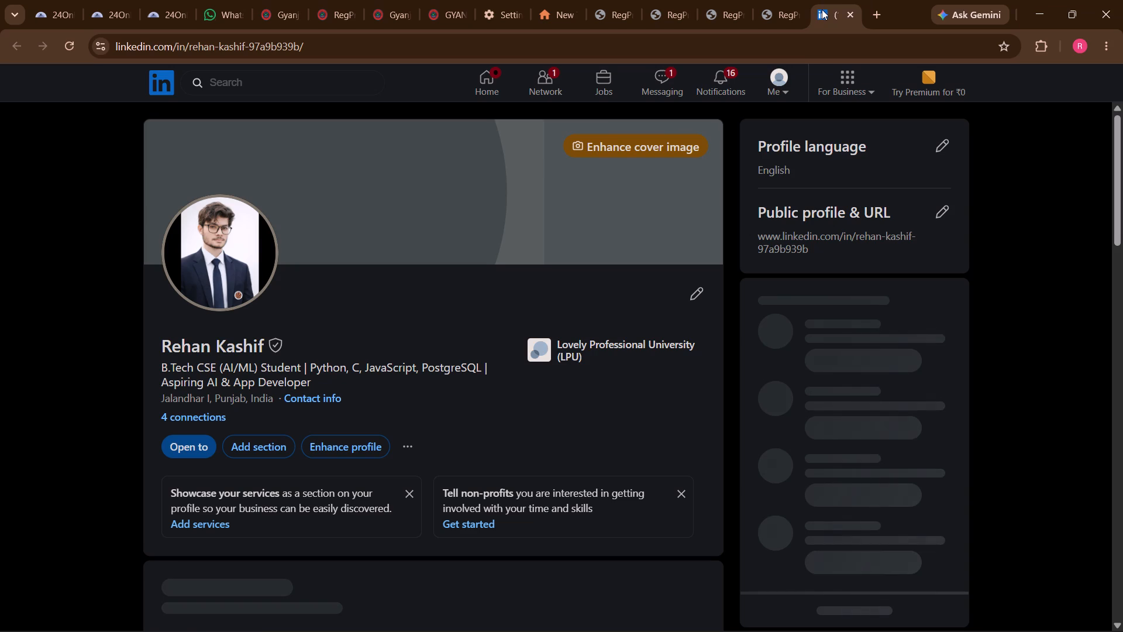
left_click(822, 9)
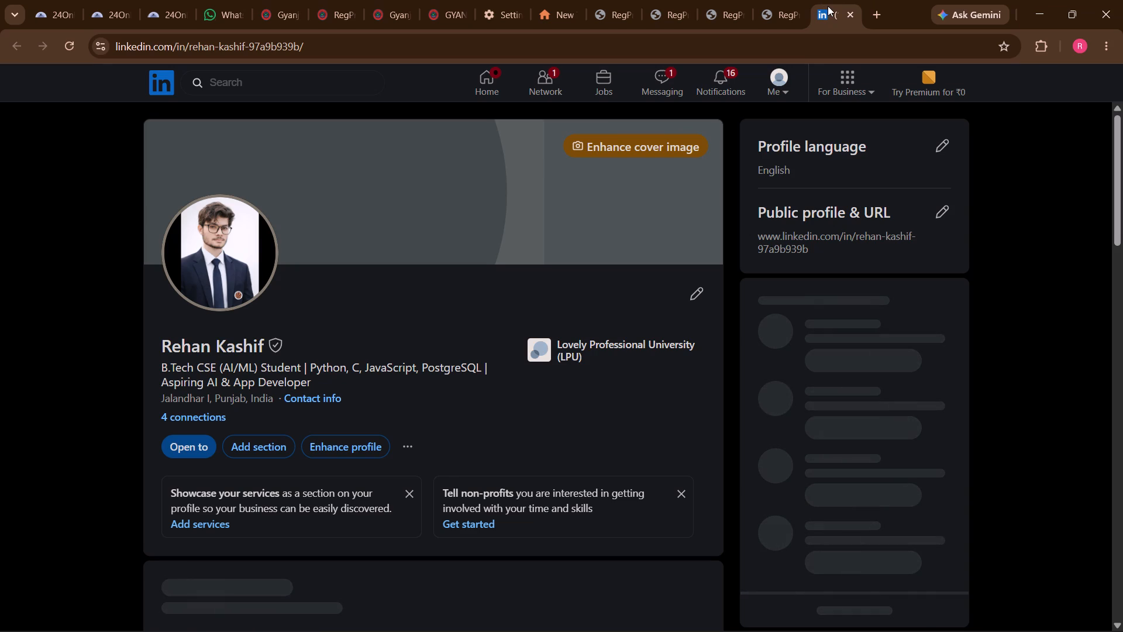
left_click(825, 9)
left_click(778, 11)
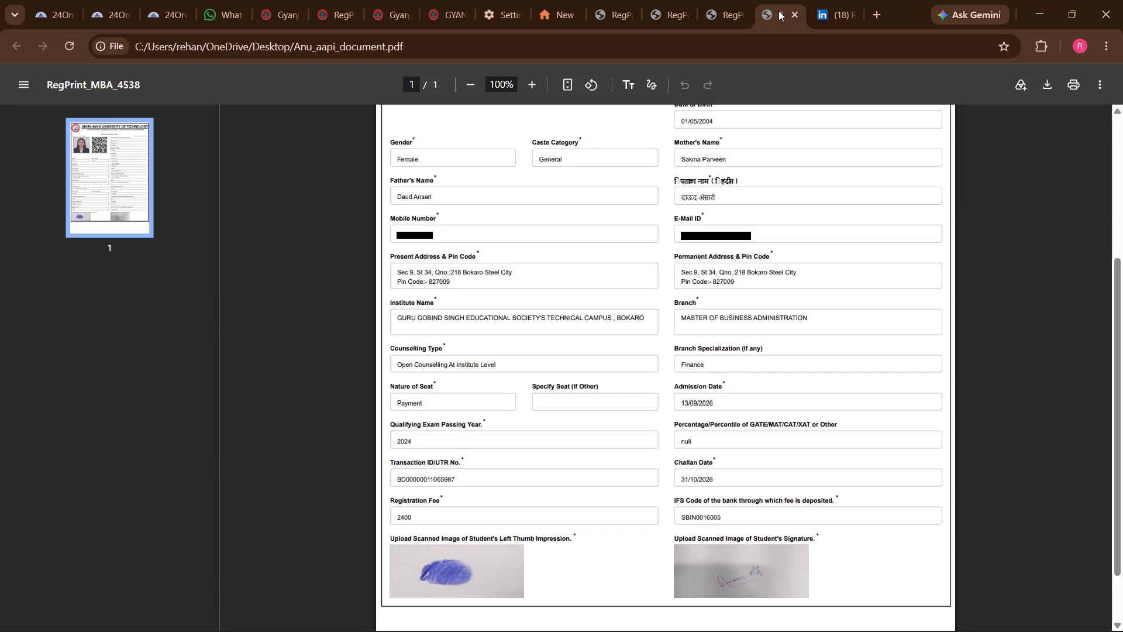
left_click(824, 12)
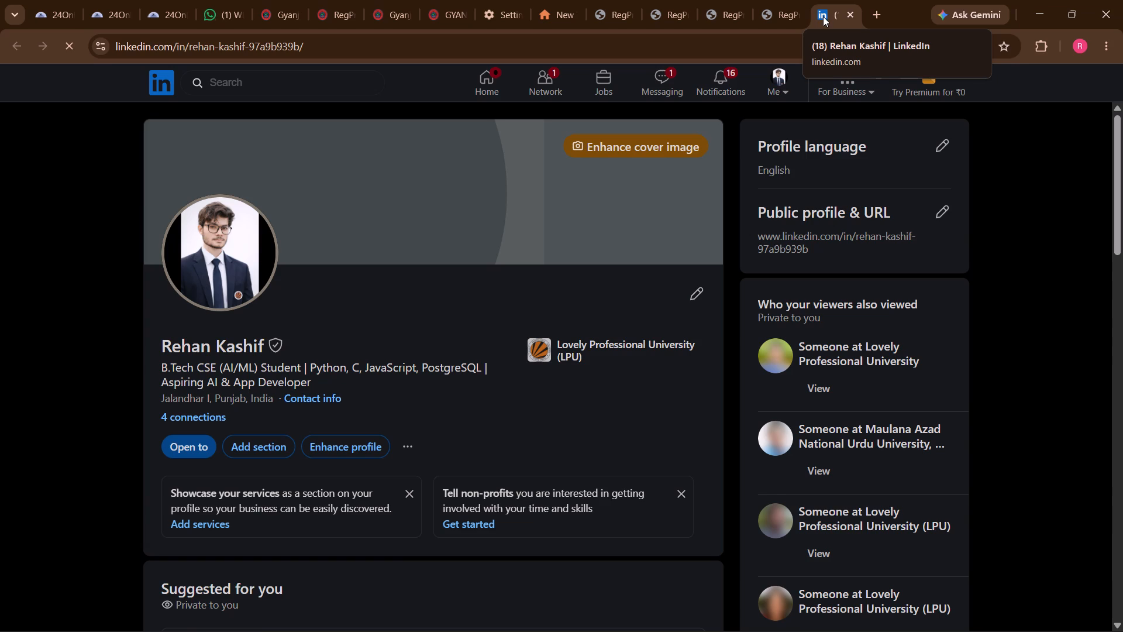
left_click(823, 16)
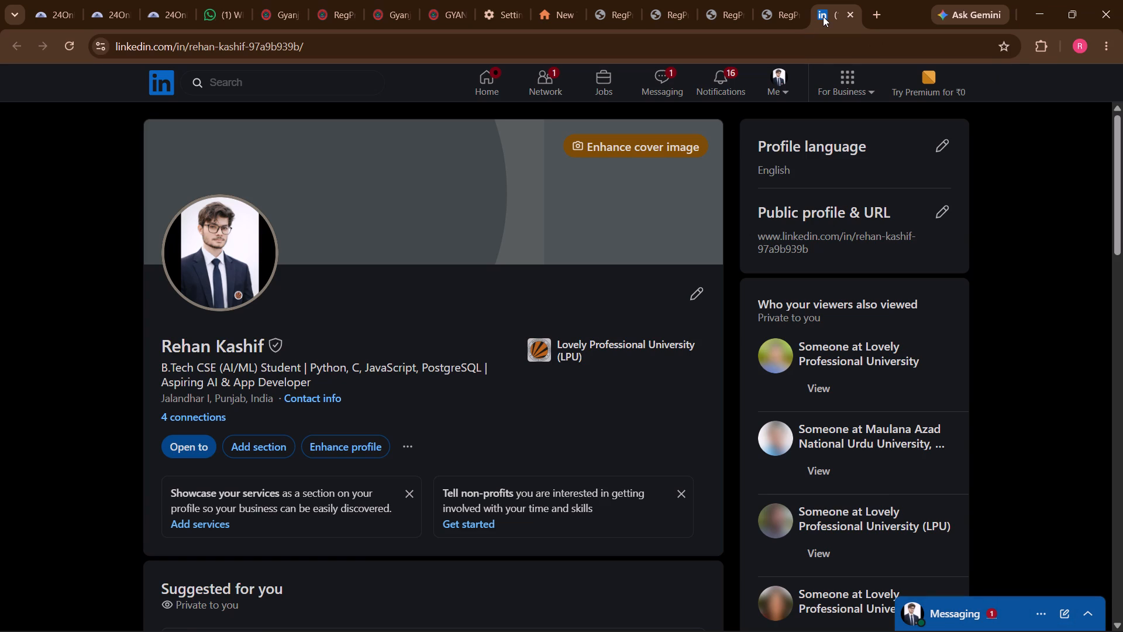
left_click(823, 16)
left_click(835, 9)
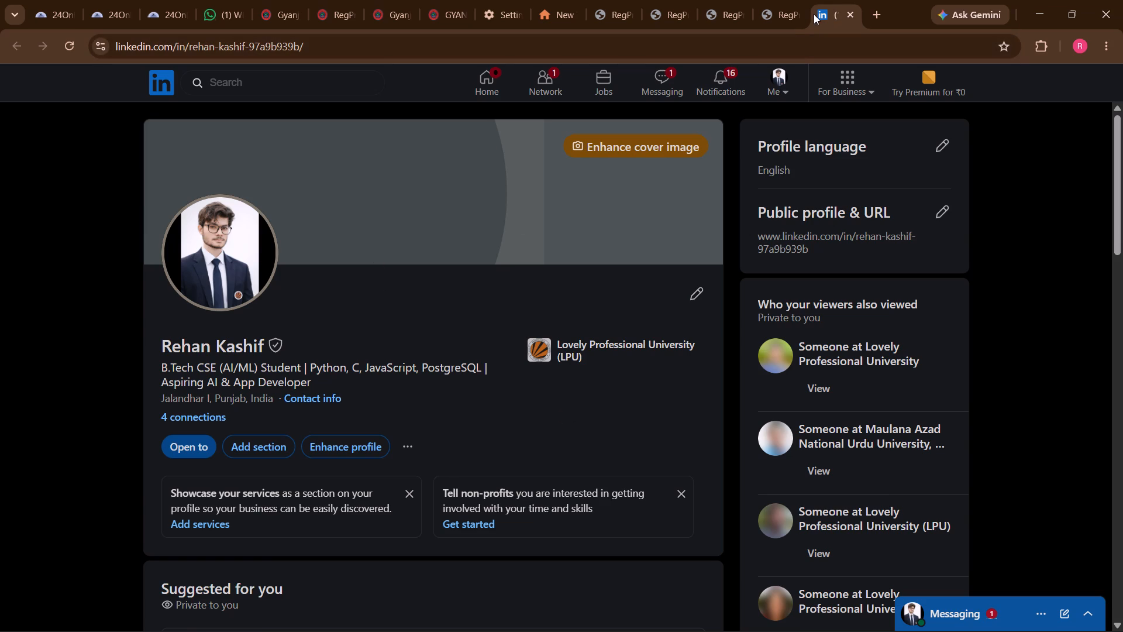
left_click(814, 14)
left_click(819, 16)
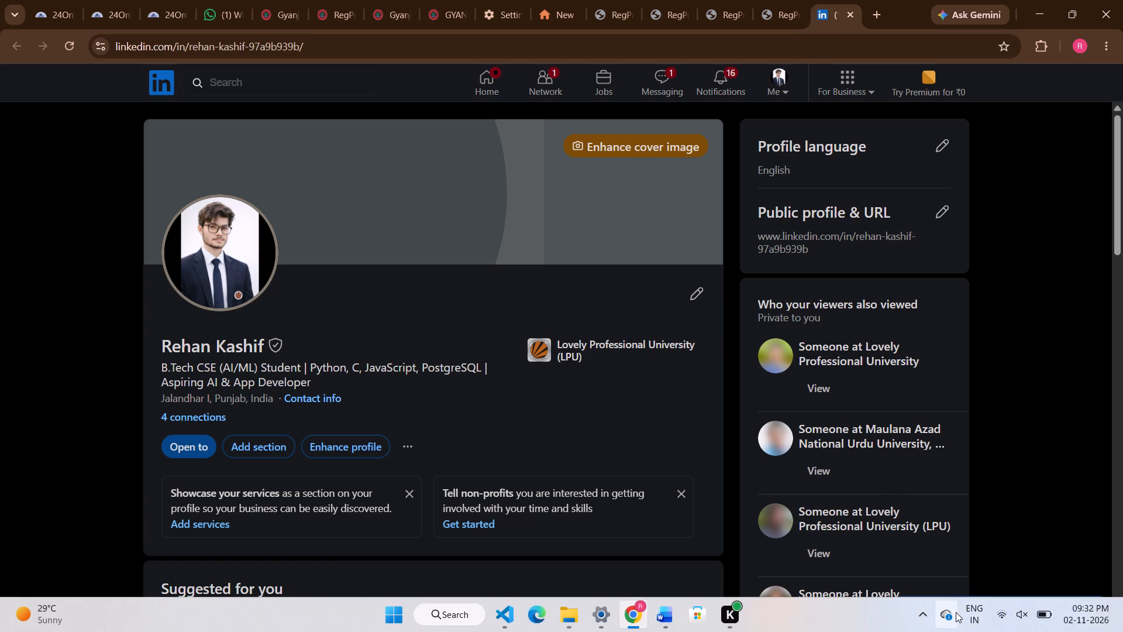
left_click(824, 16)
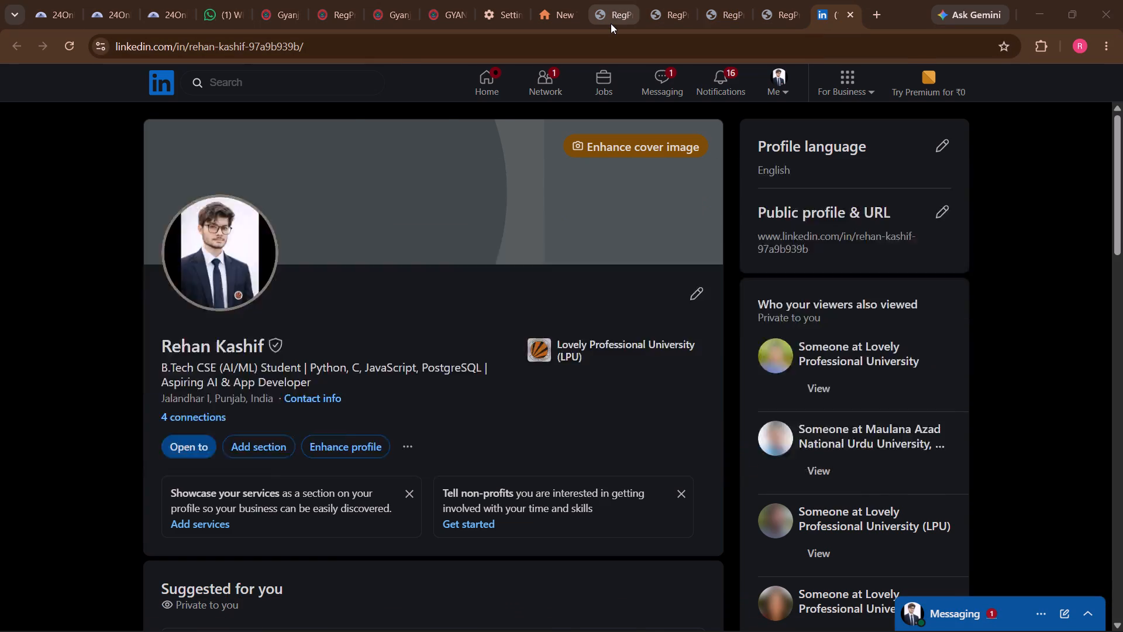
Back in Word, copy the GitHub profile URL in the header and replace it with the text "Github".
left_click(469, 228)
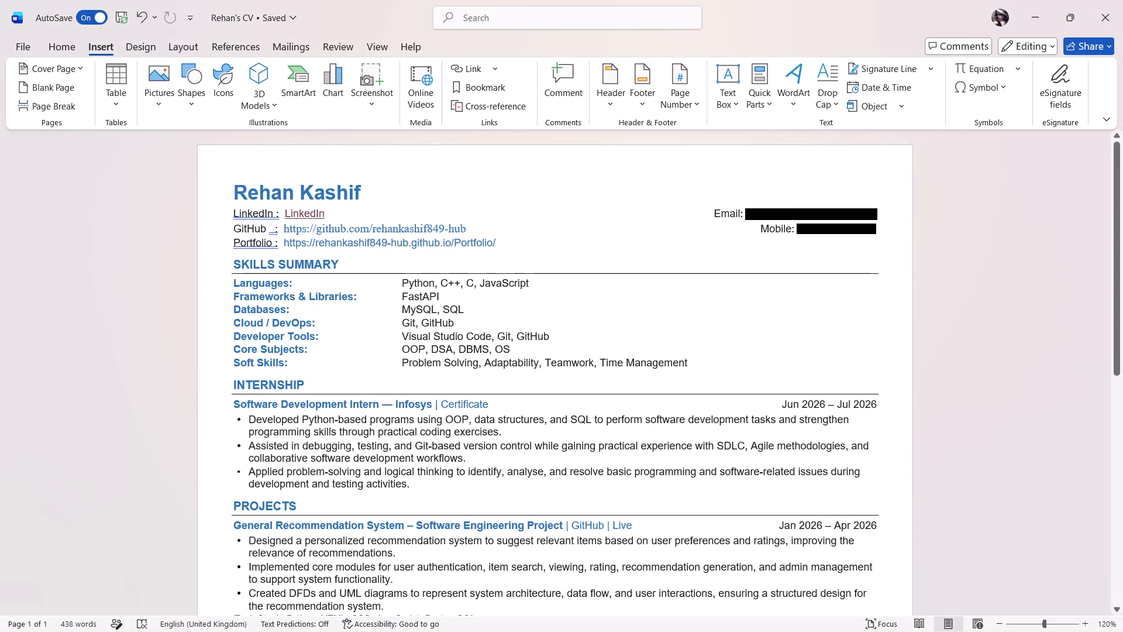
left_click_drag(469, 228, 287, 226)
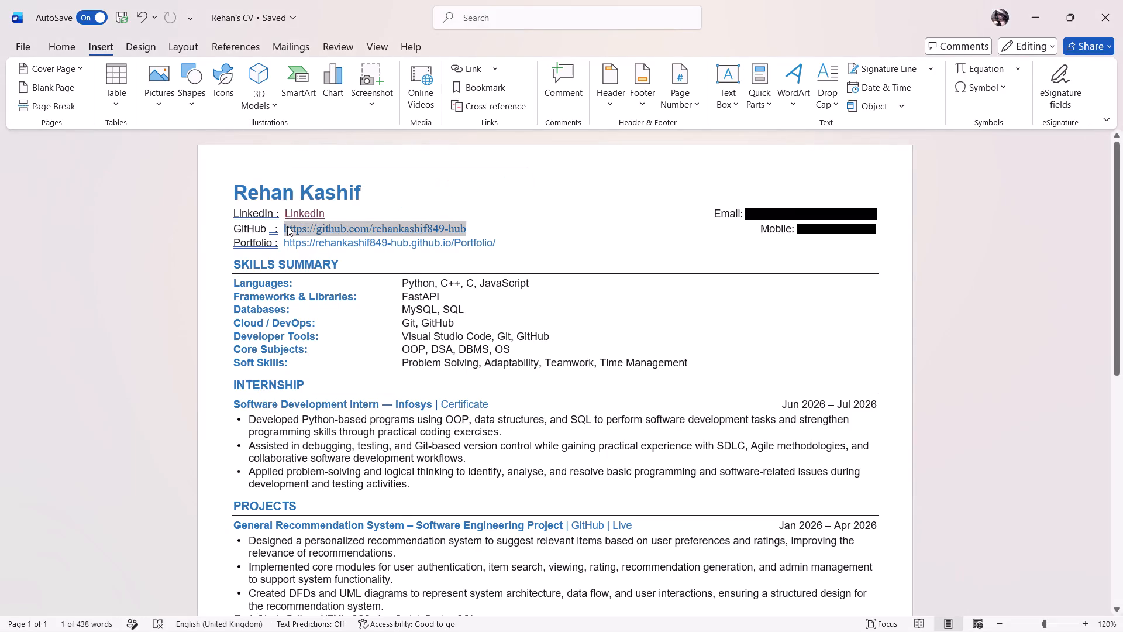
key("ctrl+c")
left_click_drag(466, 227, 288, 227)
key("BackSpace")
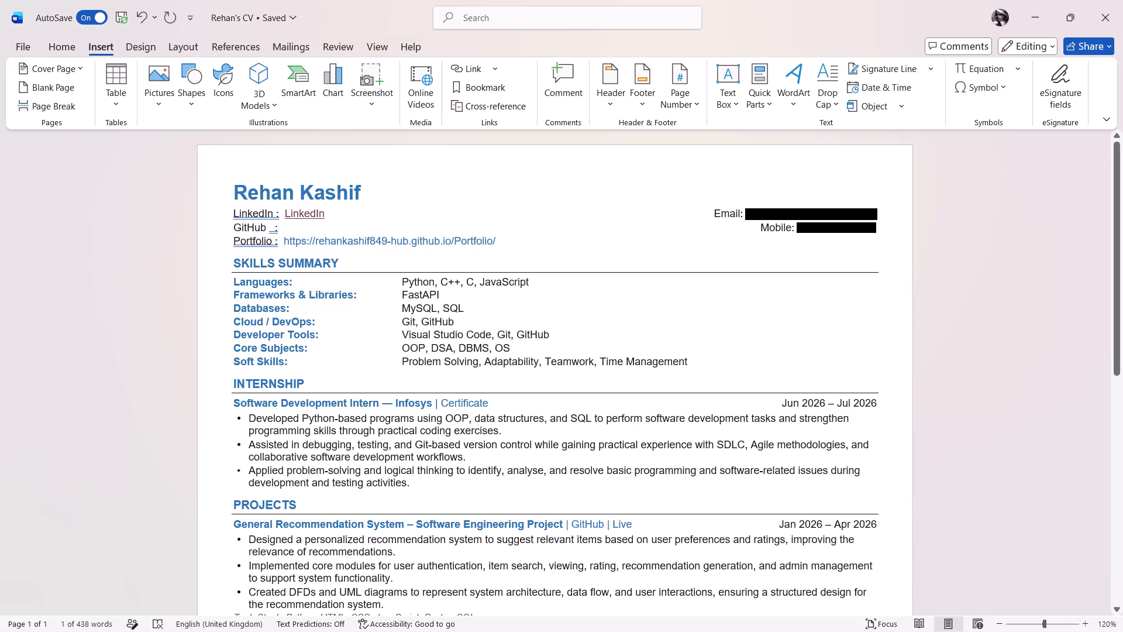
key("shift+g")
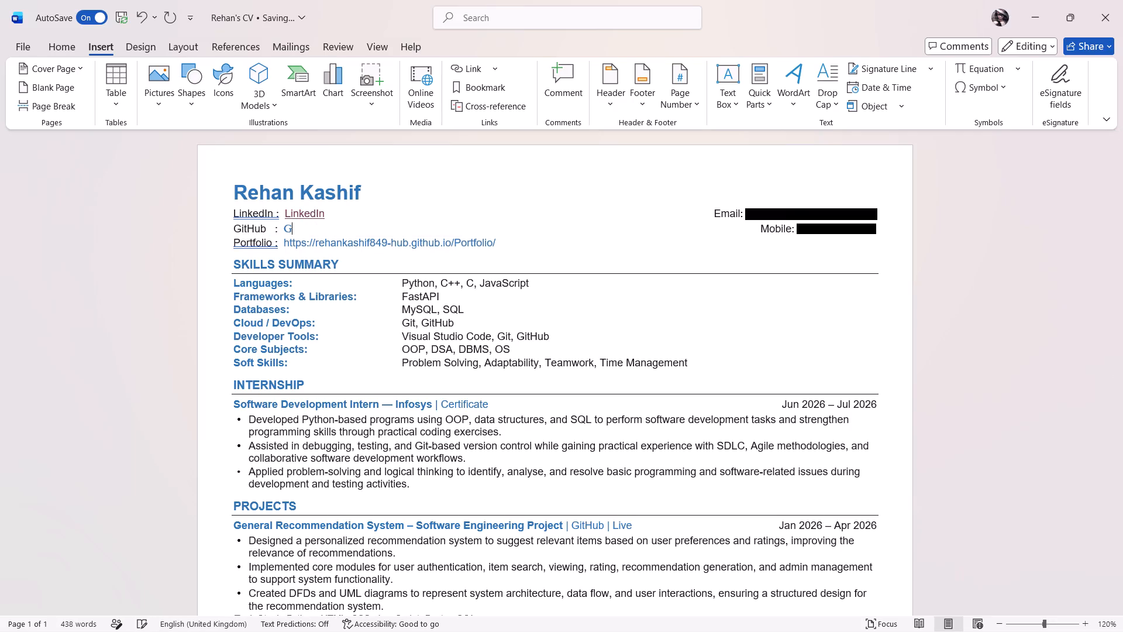
type("ith")
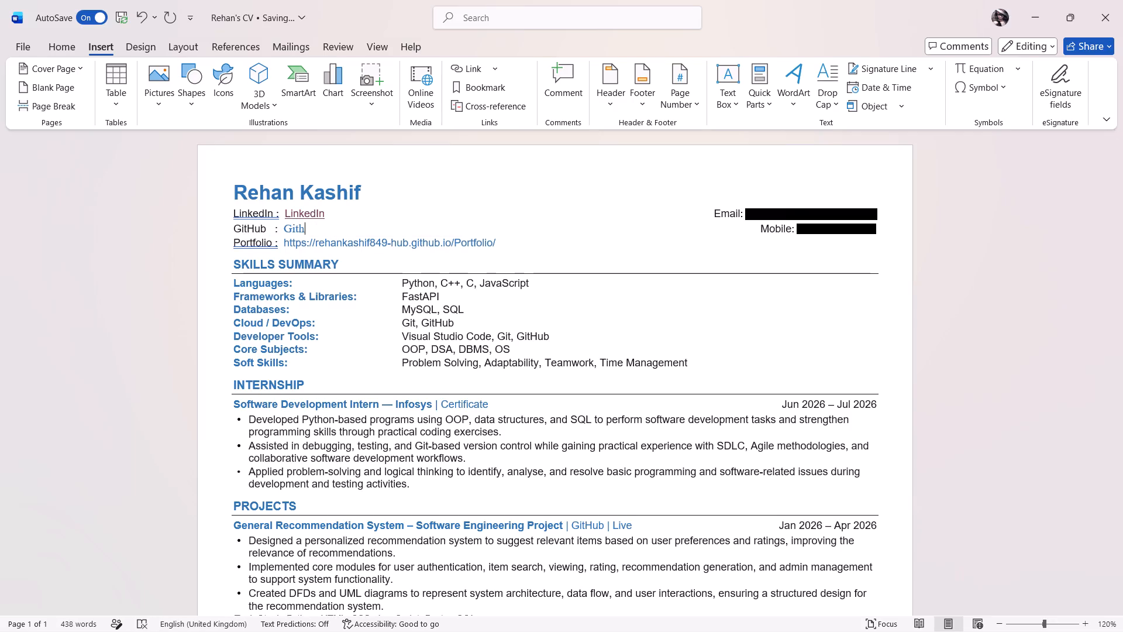
type("ub")
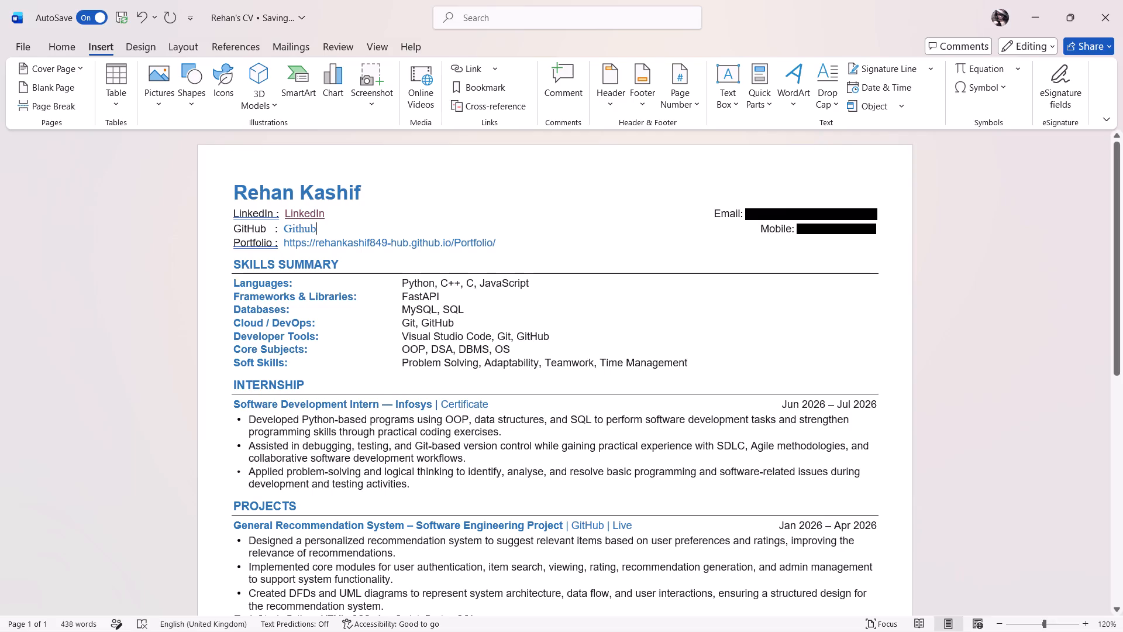
Insert a hyperlink on the new "Github" text, using the copied GitHub profile URL as its address.
left_click_drag(321, 229, 283, 226)
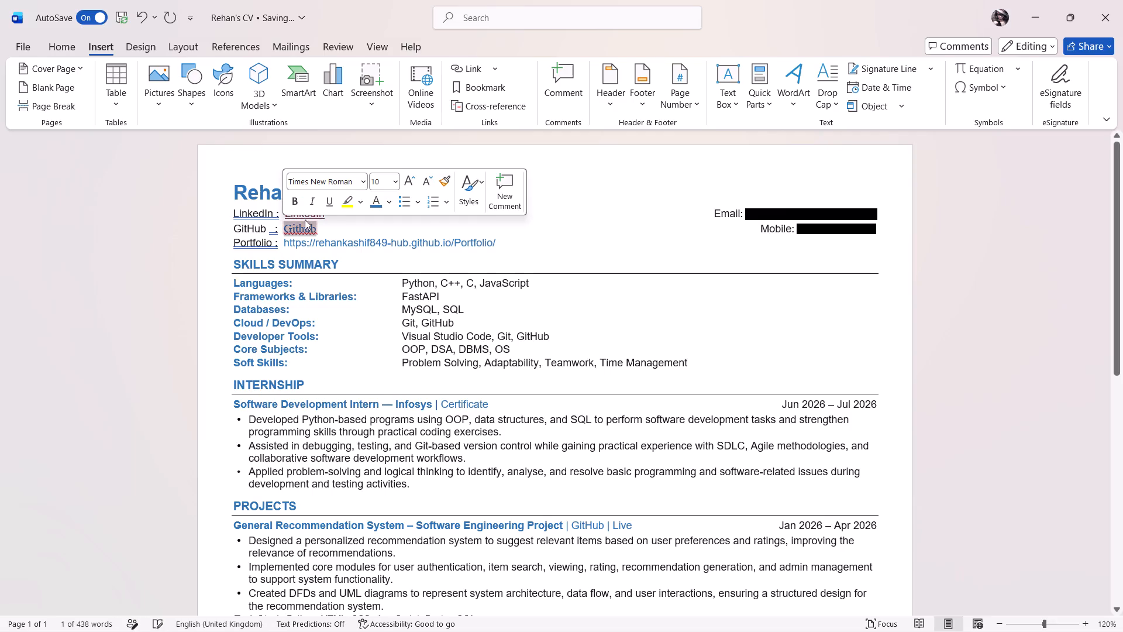
left_click(491, 65)
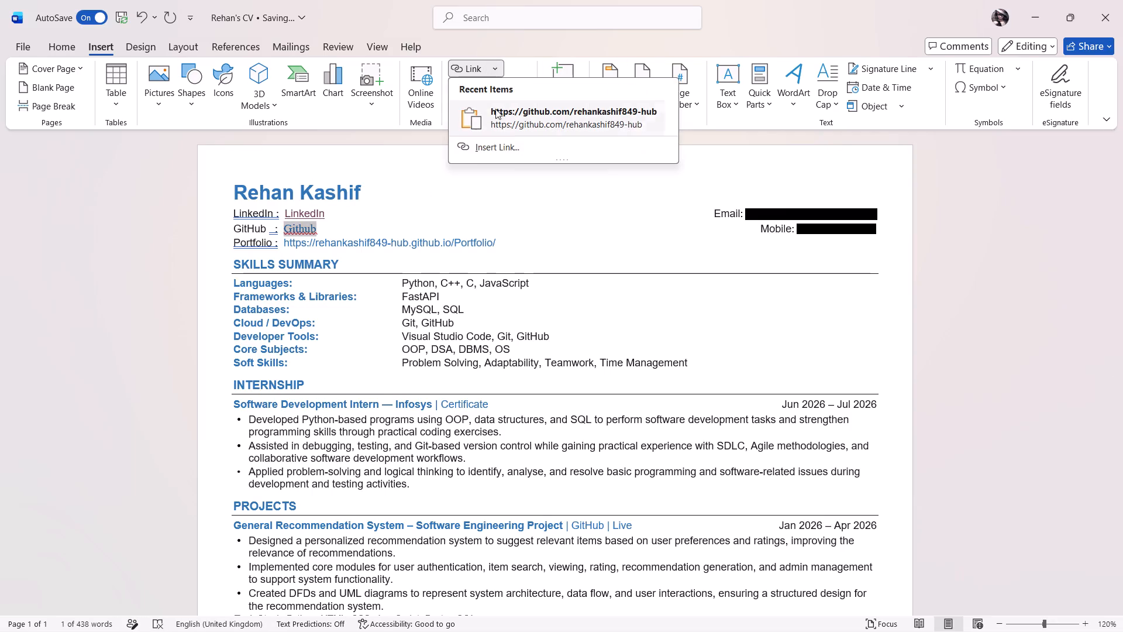
left_click(506, 142)
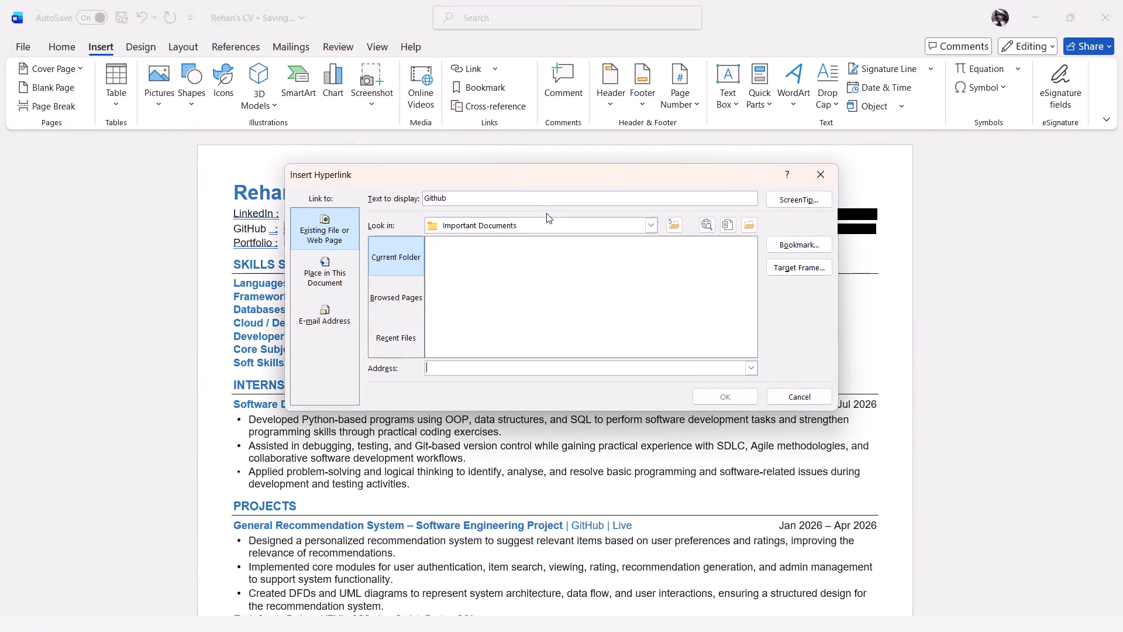
left_click(461, 371)
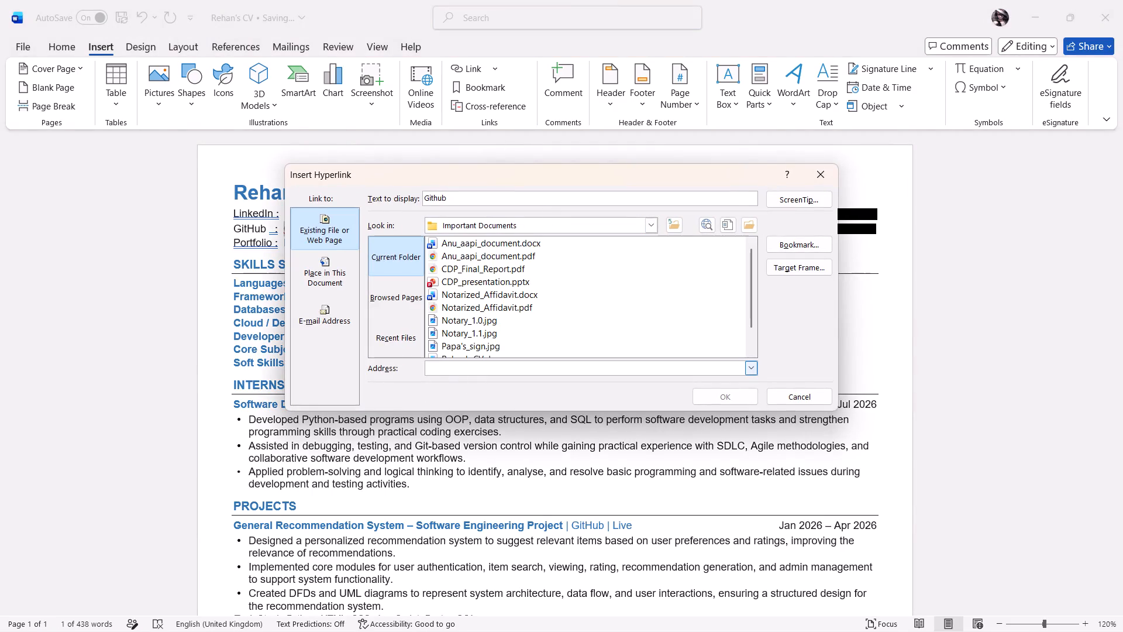
key("ctrl+v")
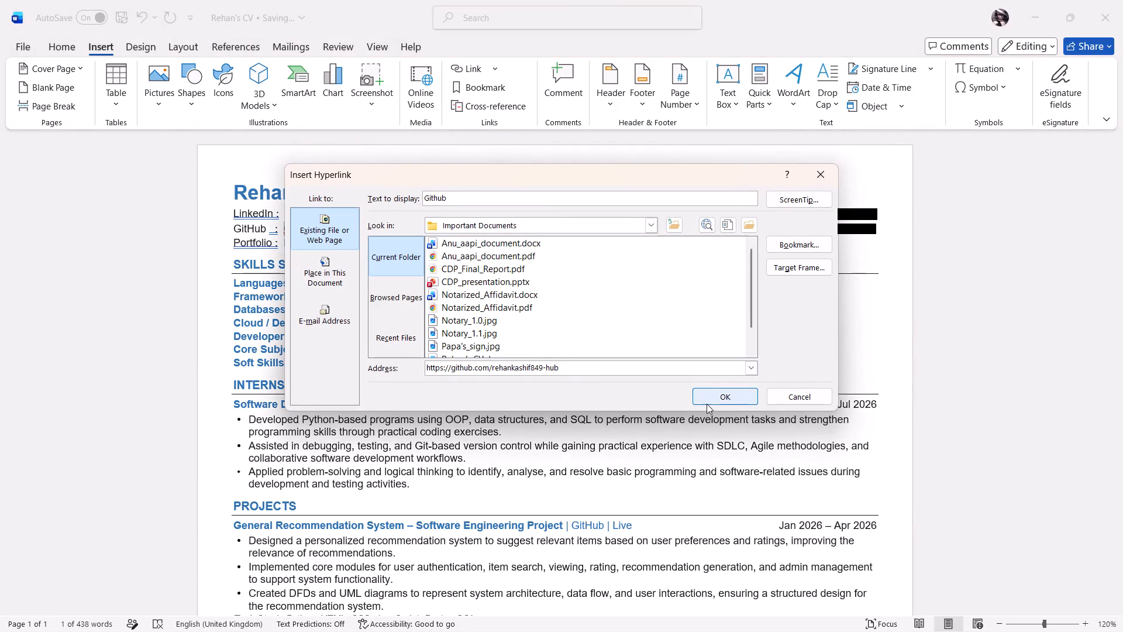
left_click(707, 404)
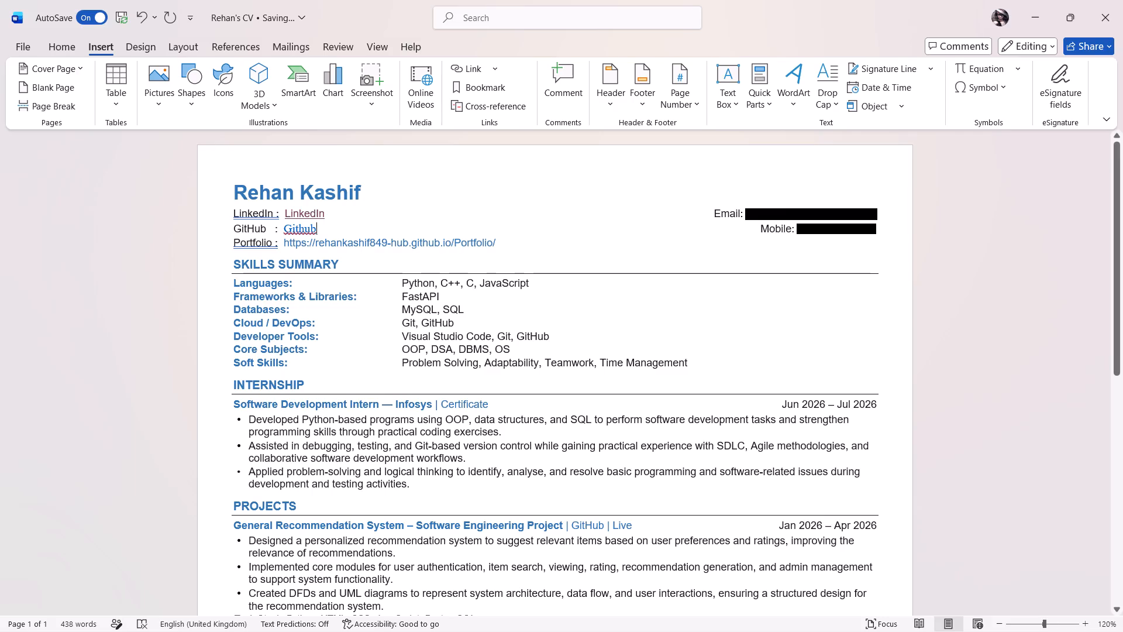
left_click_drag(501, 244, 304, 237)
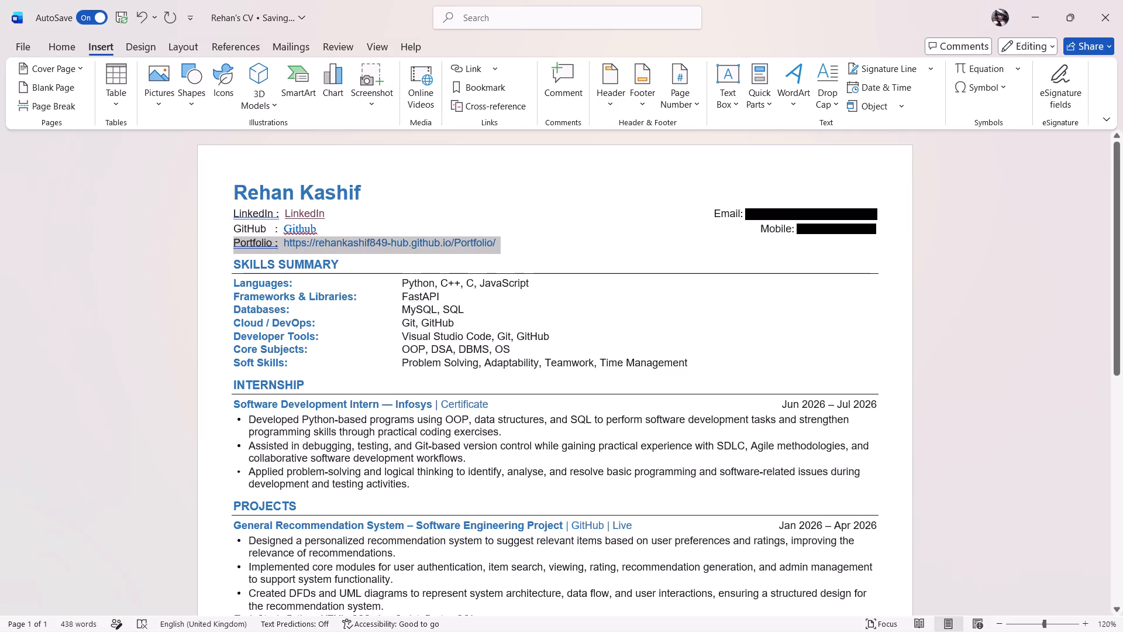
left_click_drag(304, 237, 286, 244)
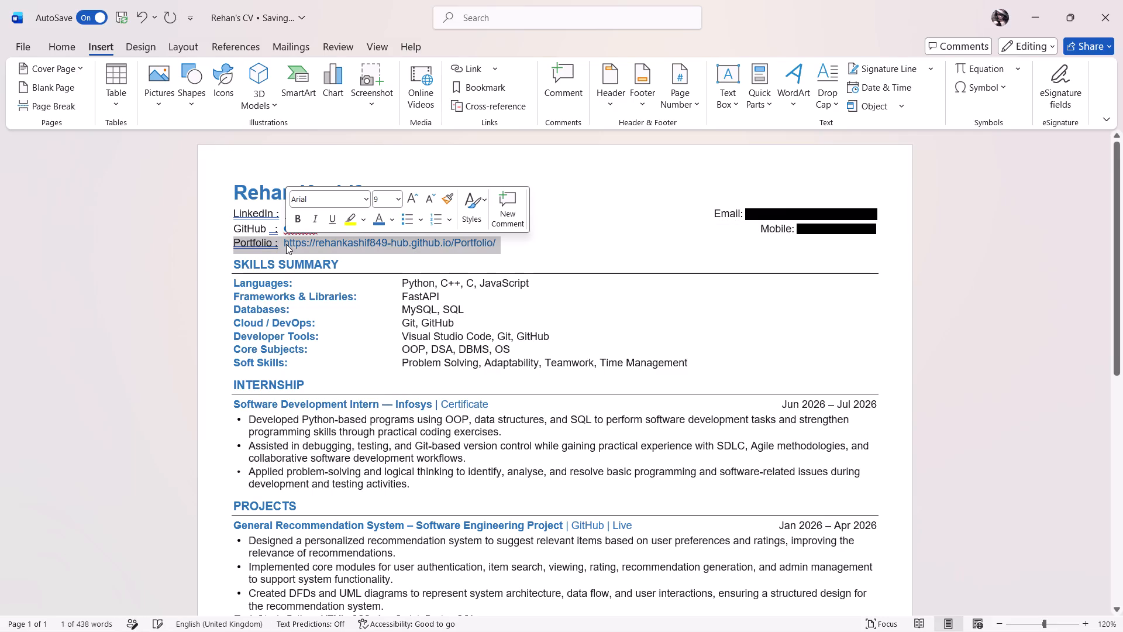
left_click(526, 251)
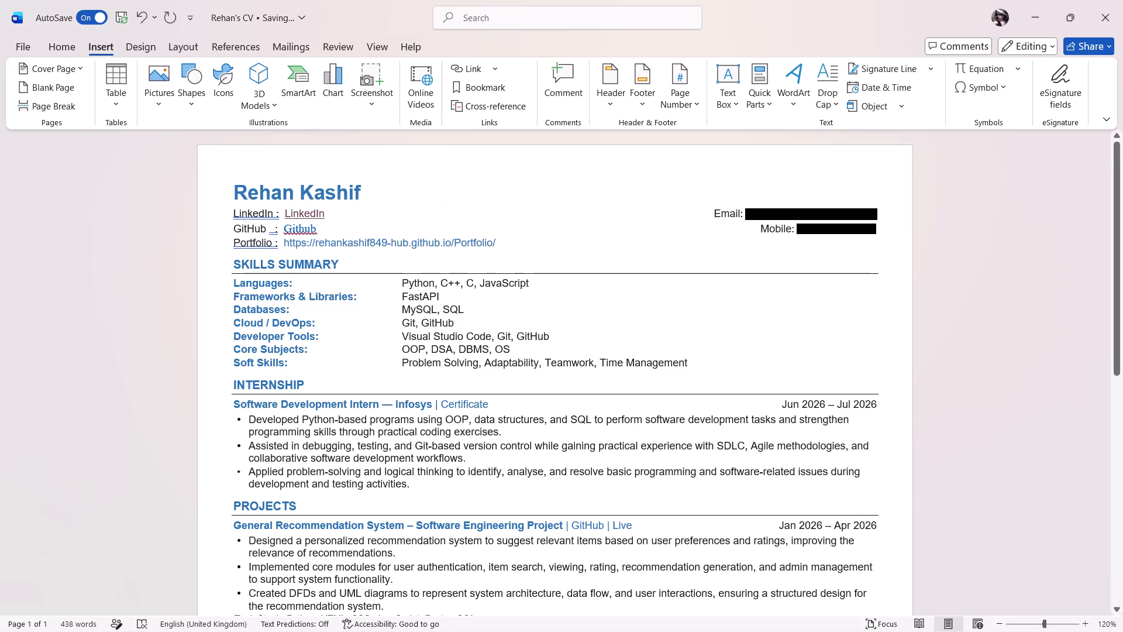
Follow the header's "Github" hyperlink to the browser and look over the profile page it opens.
left_click(294, 228, "ctrl")
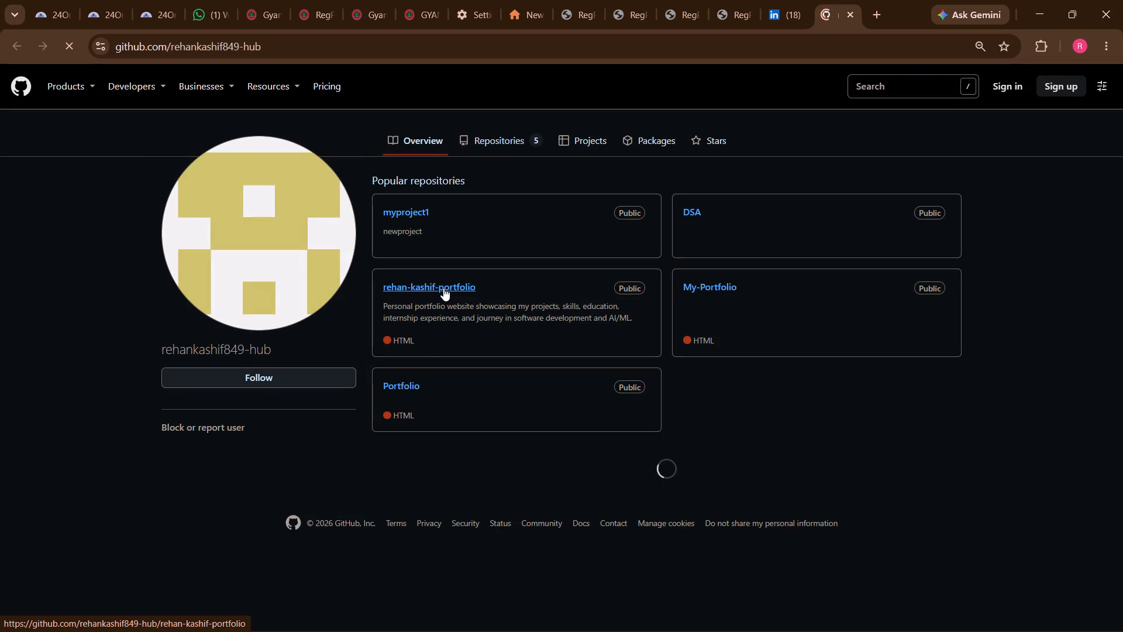
scroll(408, 365, "down", 2)
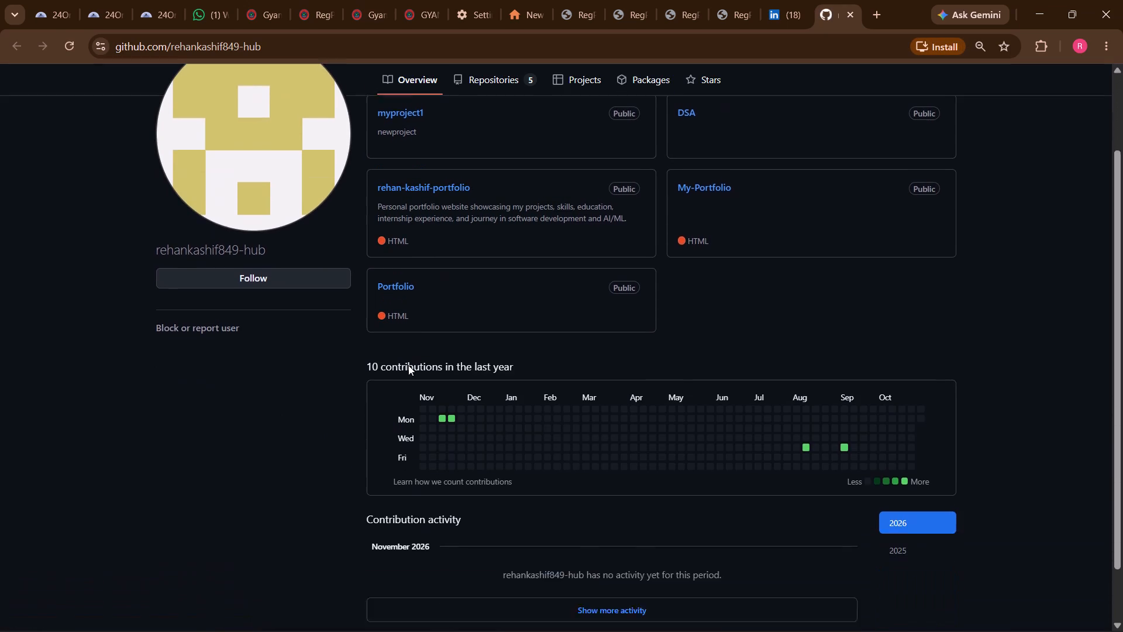
scroll(408, 365, "down", 1)
scroll(408, 365, "up", 7)
scroll(278, 304, "down", 1)
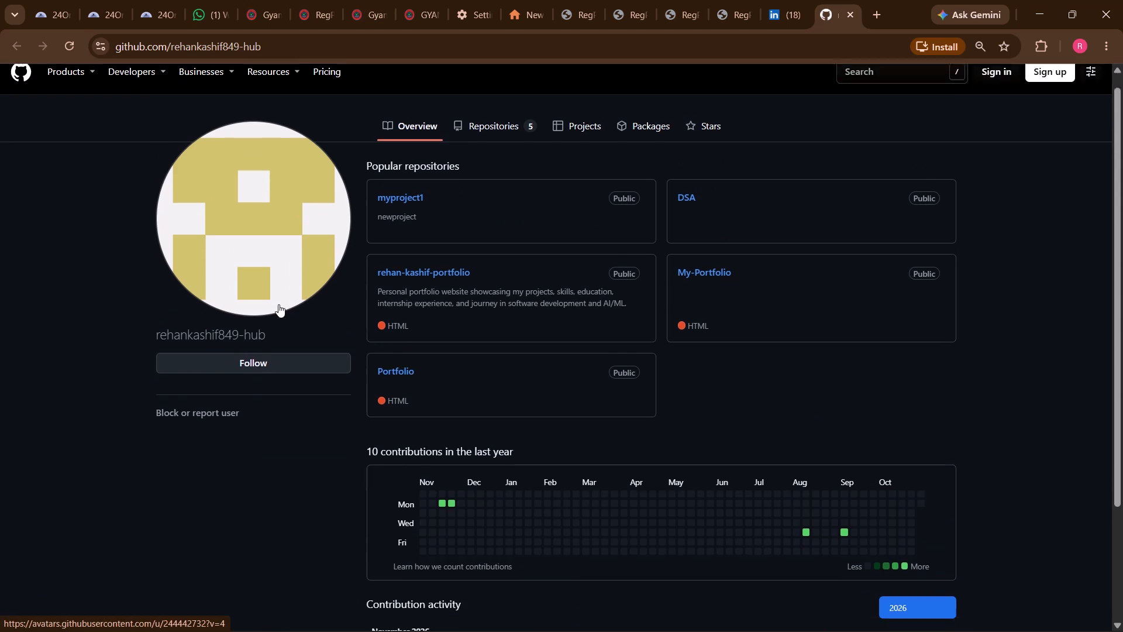
Look over the repositories and contribution activity on the open GitHub profile page.
scroll(278, 304, "down", 1)
scroll(278, 304, "up", 7)
scroll(211, 215, "down", 3)
scroll(211, 215, "up", 7)
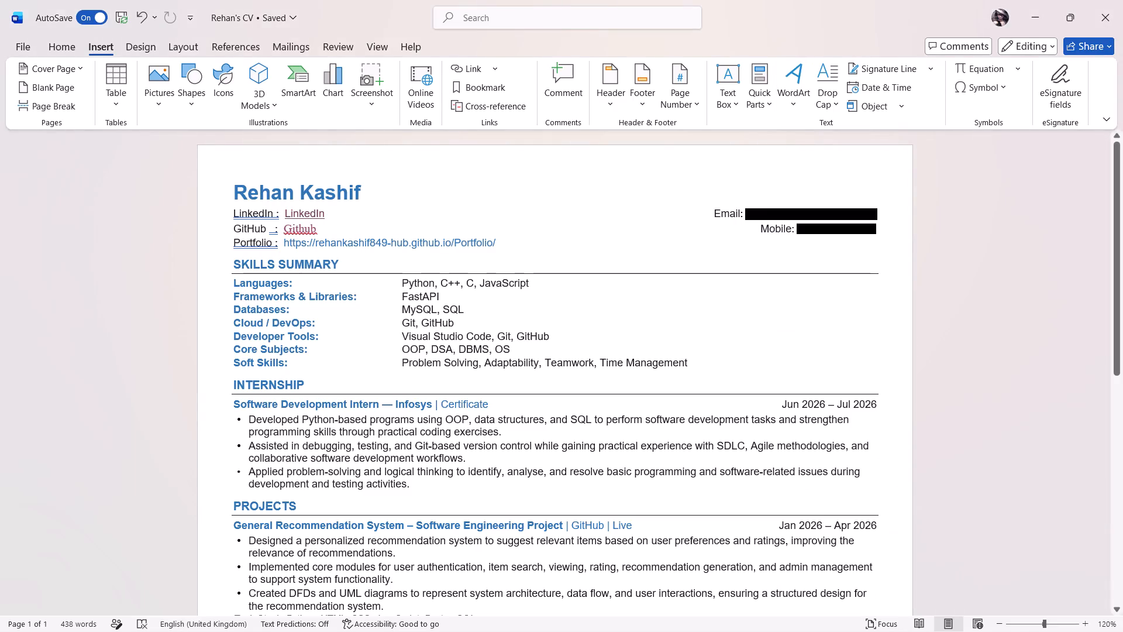
Back in Word, copy the portfolio URL in the header and replace it with the text "Portfolio".
left_click(501, 237)
left_click_drag(501, 237, 490, 239)
left_click_drag(490, 239, 284, 245)
left_click(284, 245)
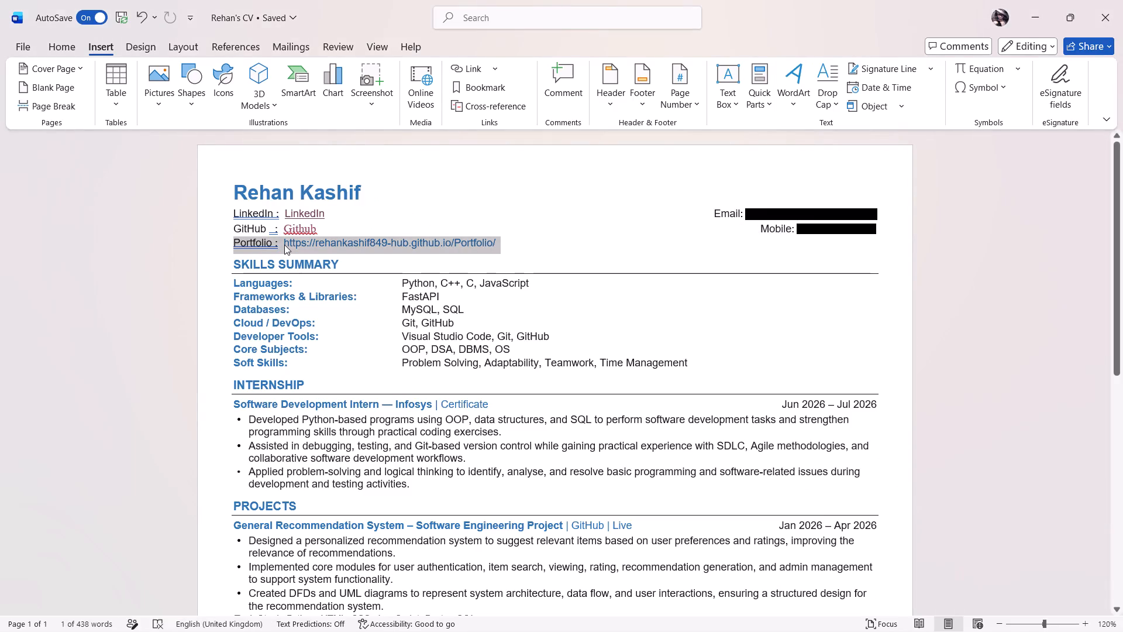
left_click(284, 245)
left_click_drag(284, 245, 297, 245)
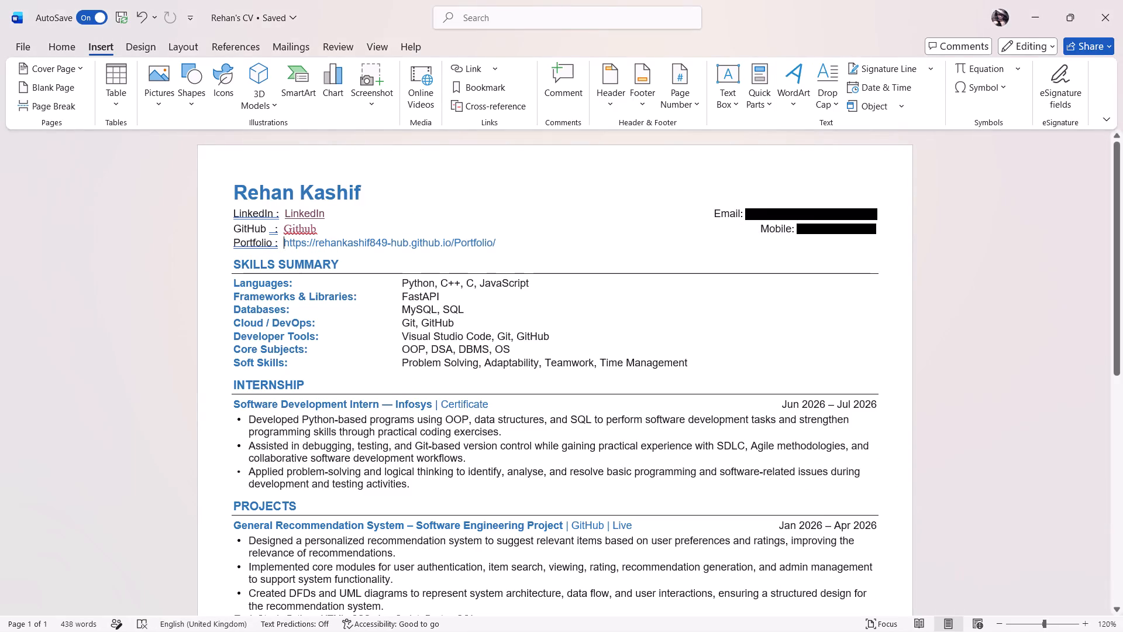
left_click_drag(297, 245, 497, 243)
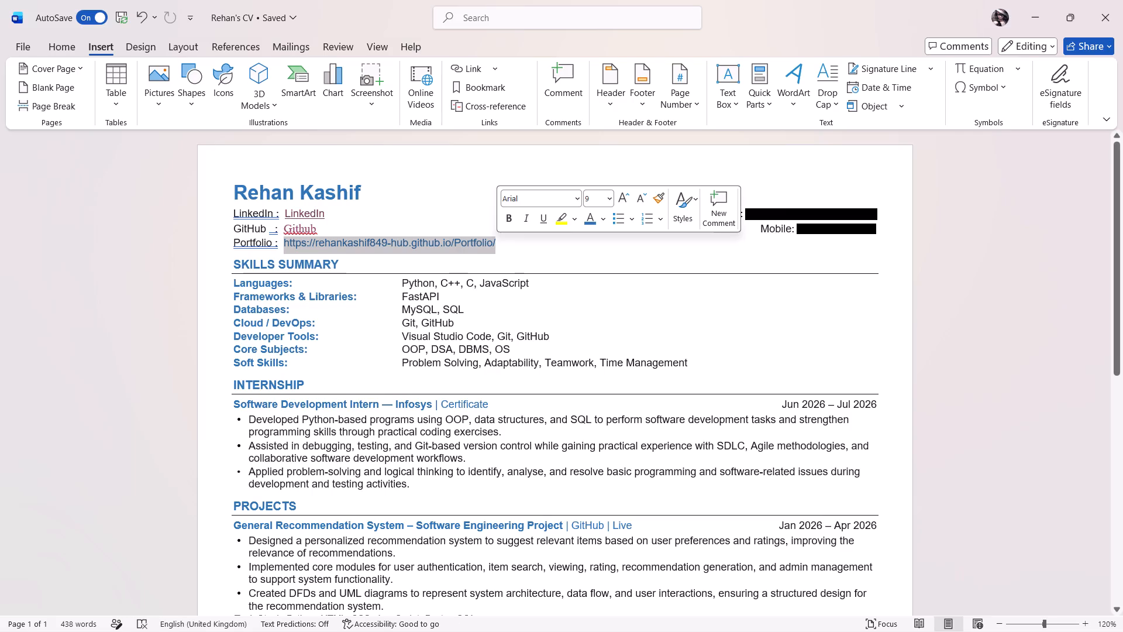
key("ctrl+c")
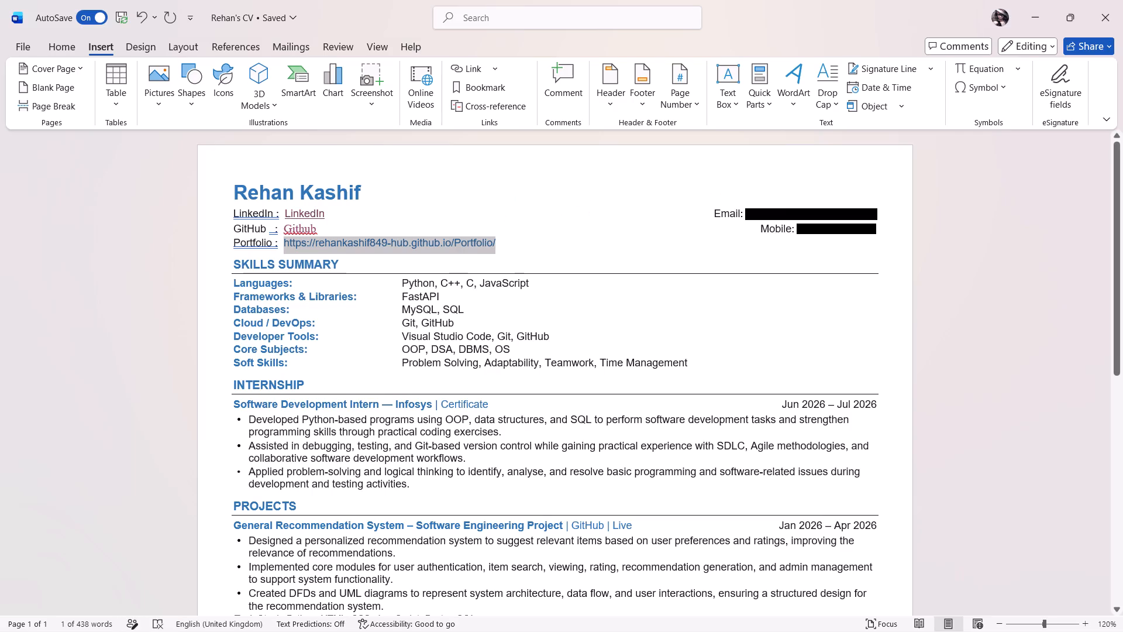
left_click_drag(497, 243, 353, 237)
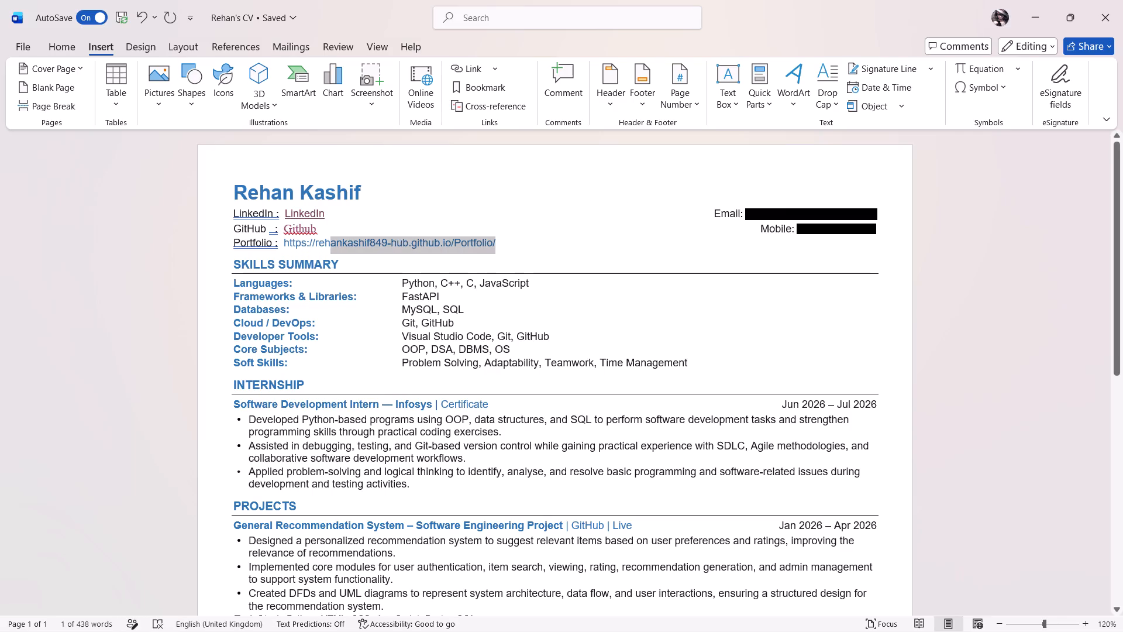
left_click_drag(353, 237, 284, 243)
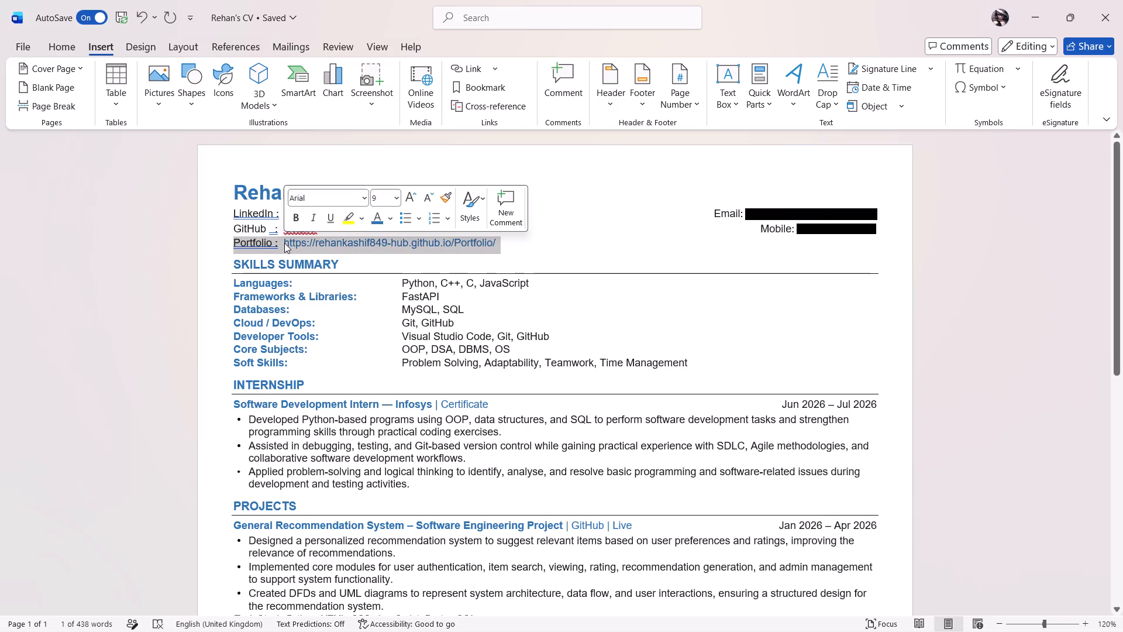
key("BackSpace")
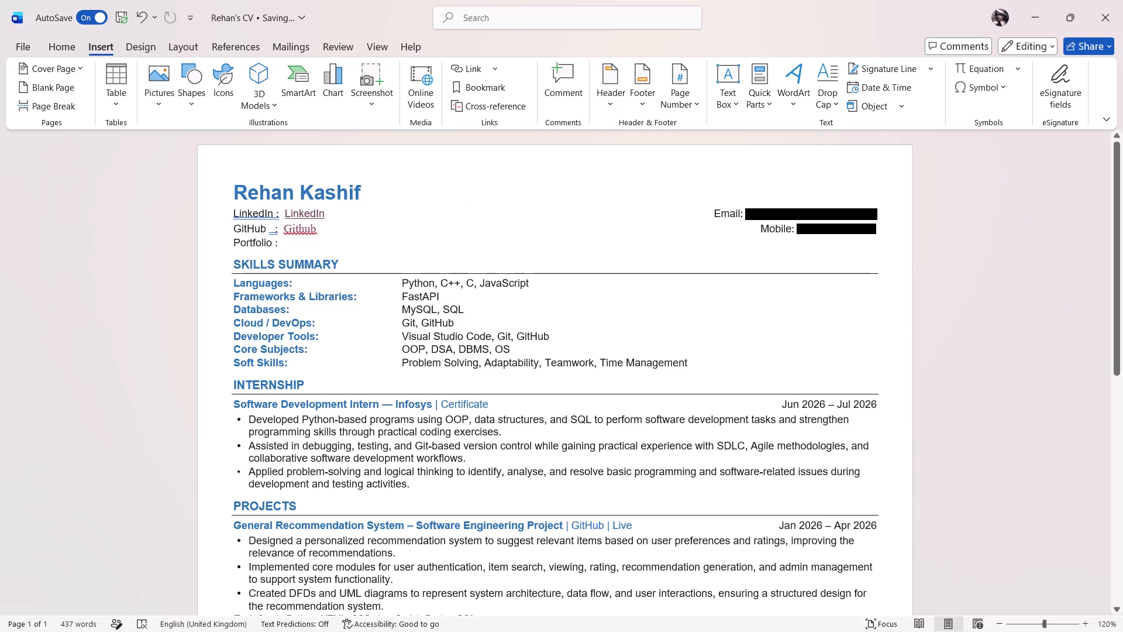
key("shift+p")
type("ortfolio")
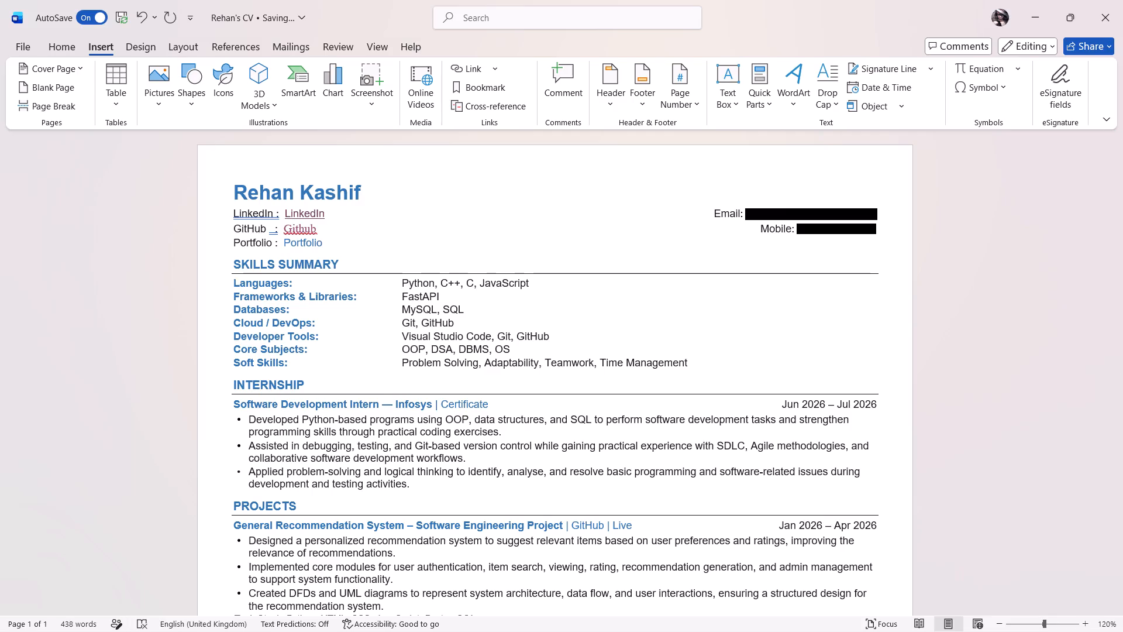
Insert a hyperlink on the new "Portfolio" text, using the copied portfolio URL as its address.
left_click_drag(325, 243, 288, 243)
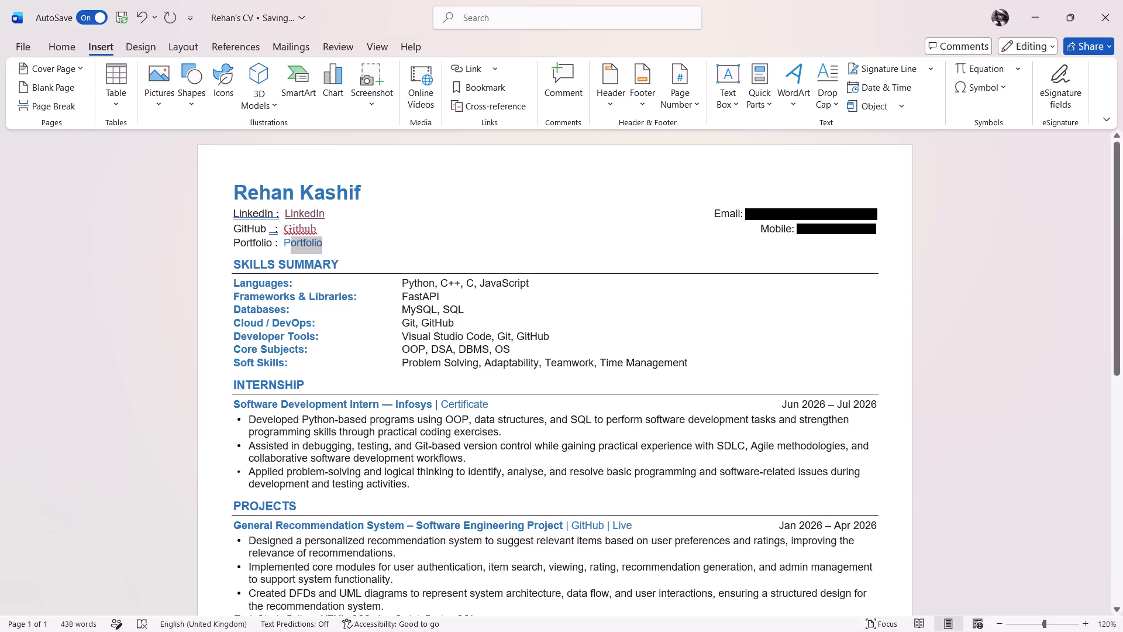
left_click_drag(288, 243, 284, 243)
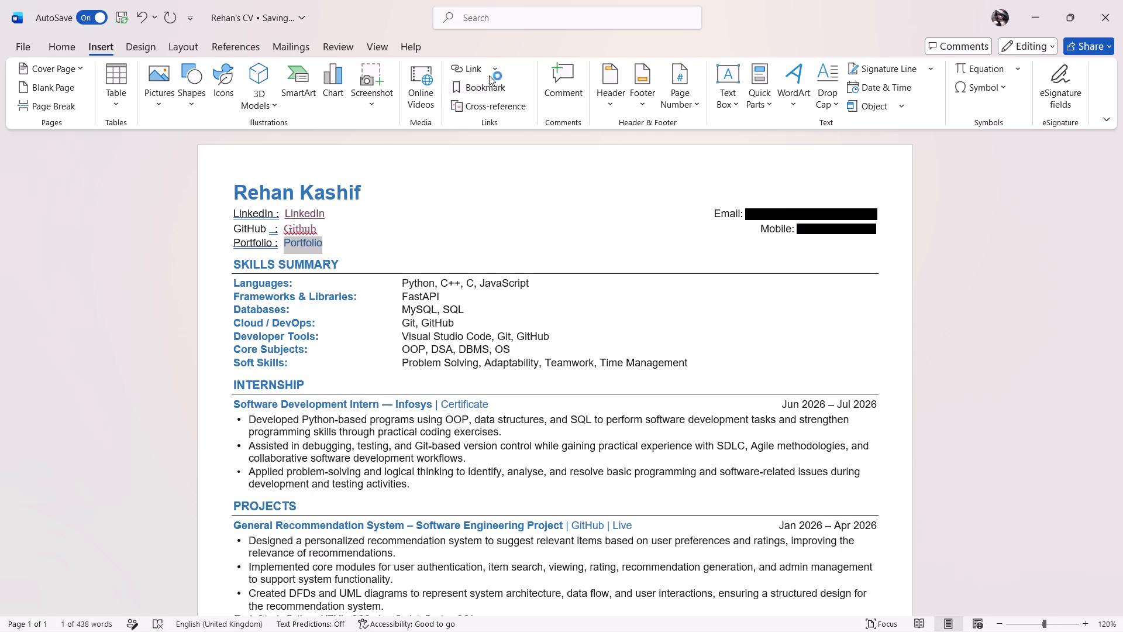
left_click(488, 73)
left_click(492, 138)
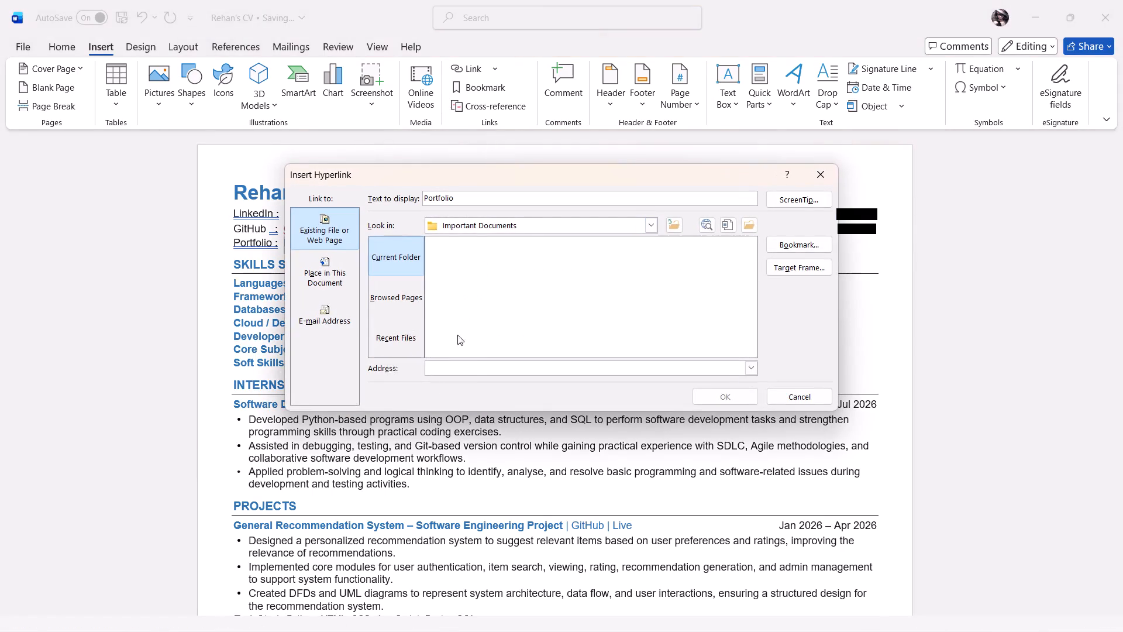
left_click(456, 371)
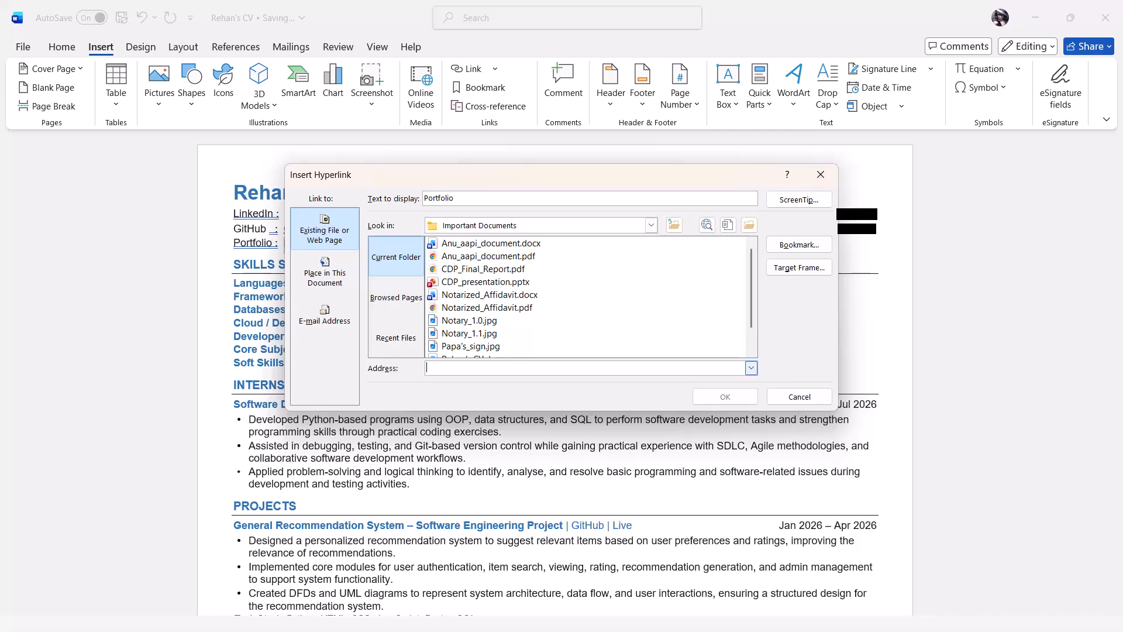
key("ctrl+v")
key("Return")
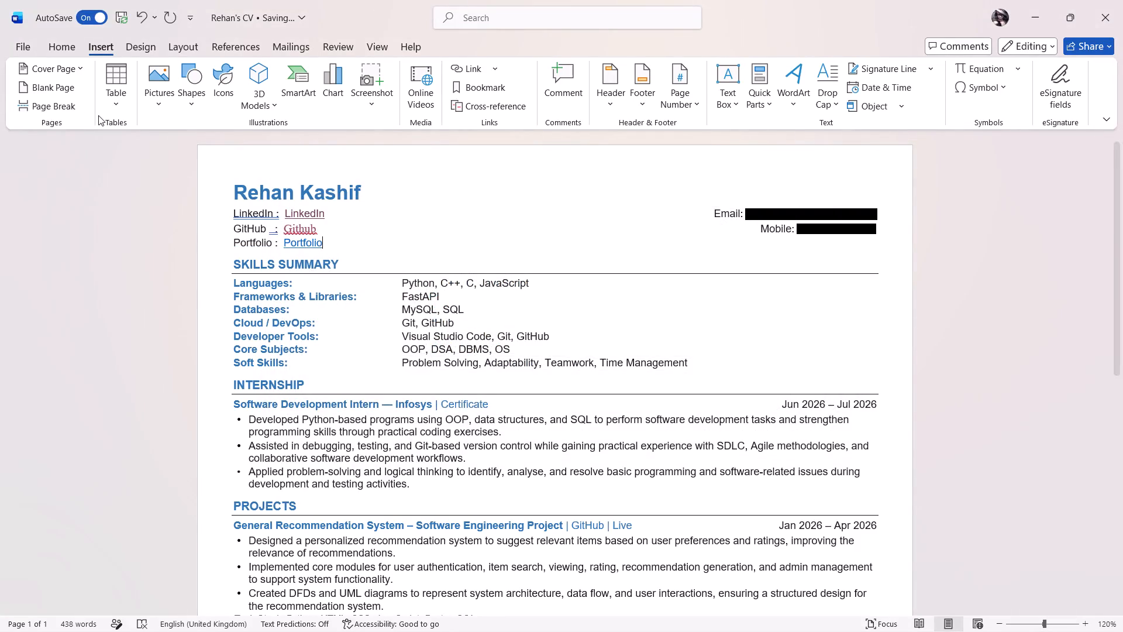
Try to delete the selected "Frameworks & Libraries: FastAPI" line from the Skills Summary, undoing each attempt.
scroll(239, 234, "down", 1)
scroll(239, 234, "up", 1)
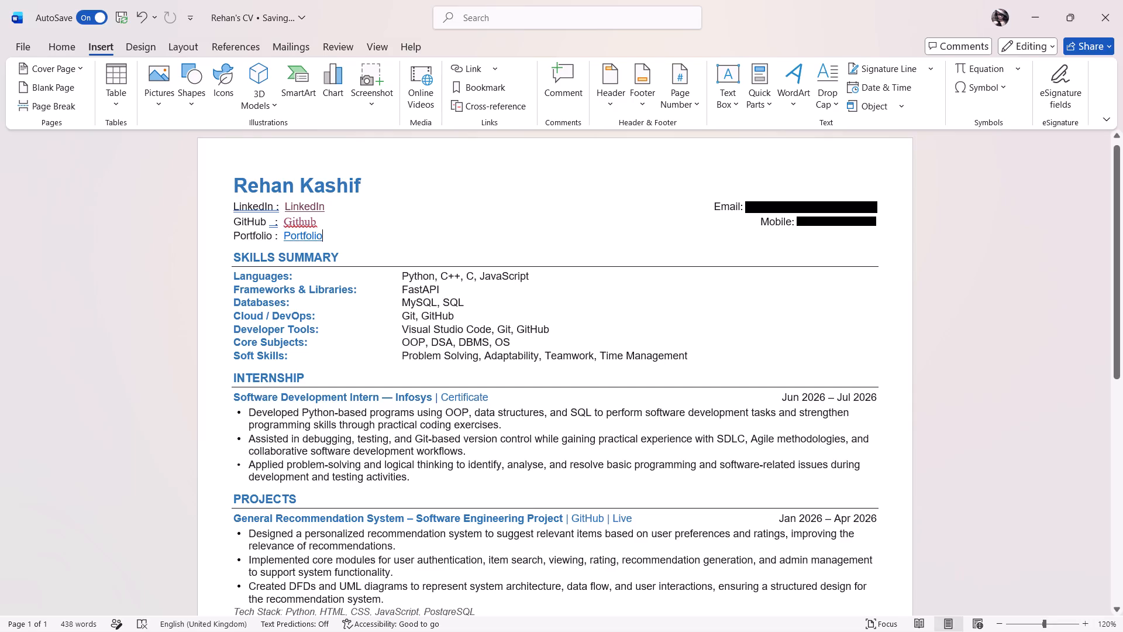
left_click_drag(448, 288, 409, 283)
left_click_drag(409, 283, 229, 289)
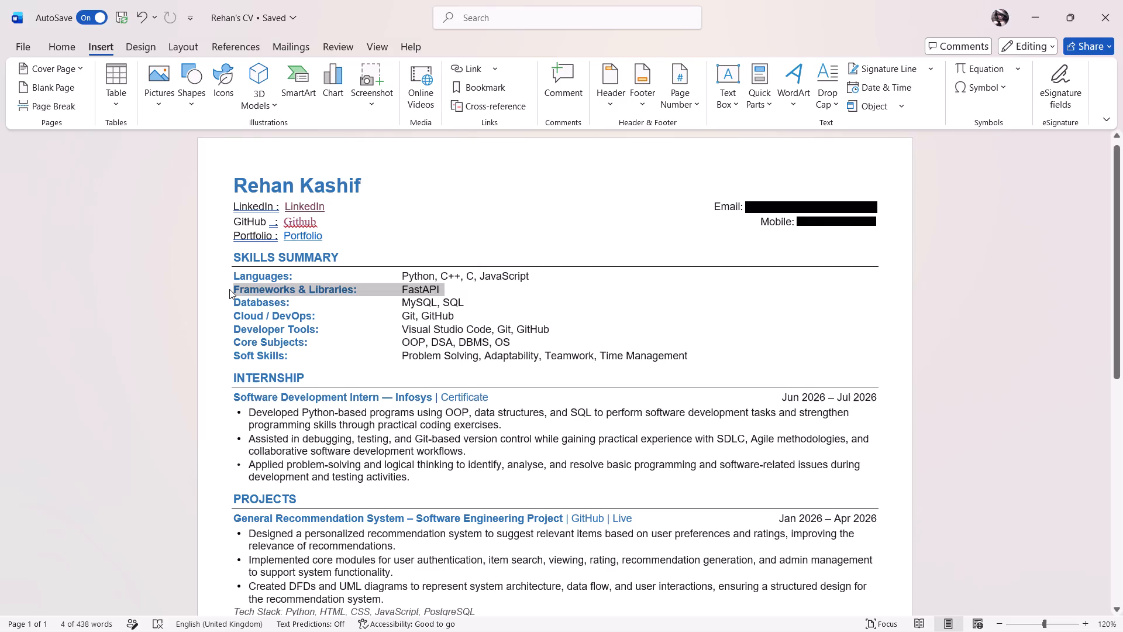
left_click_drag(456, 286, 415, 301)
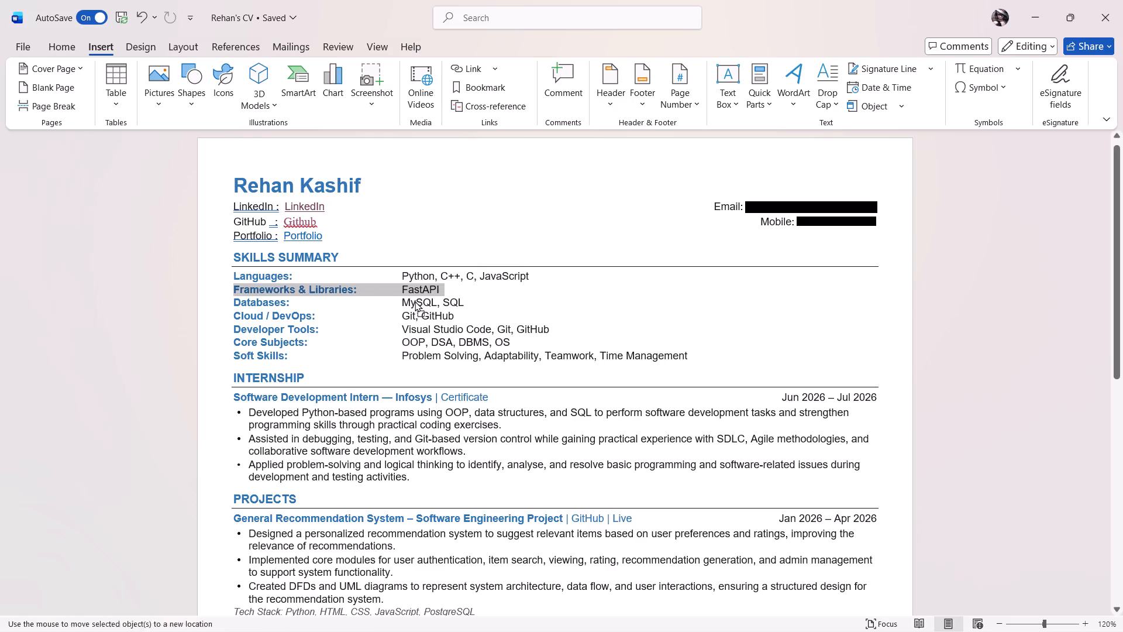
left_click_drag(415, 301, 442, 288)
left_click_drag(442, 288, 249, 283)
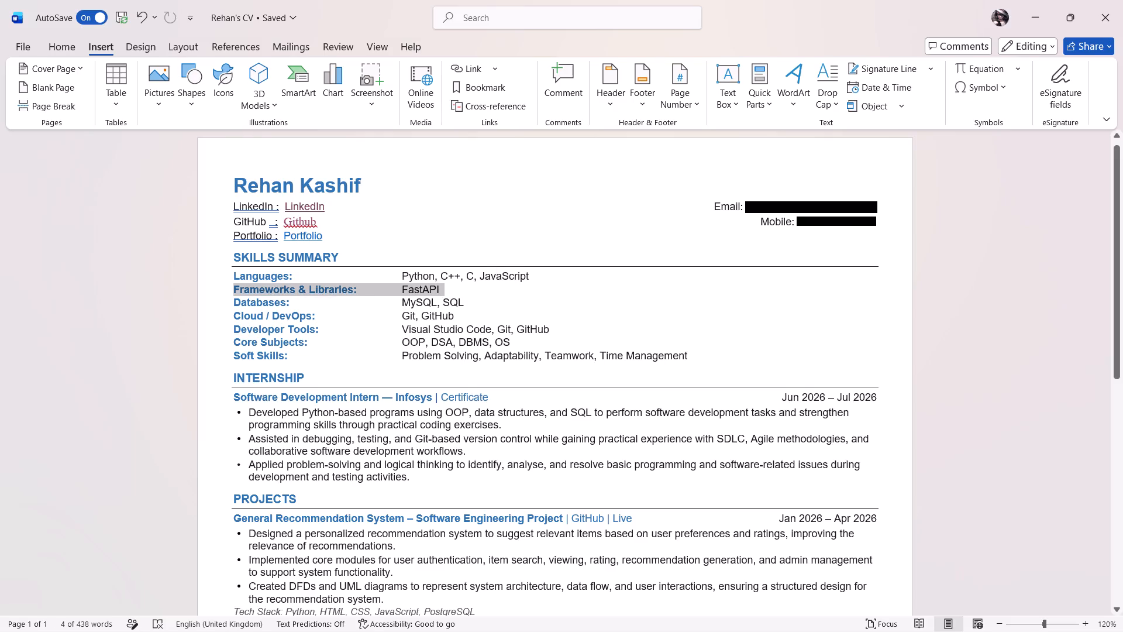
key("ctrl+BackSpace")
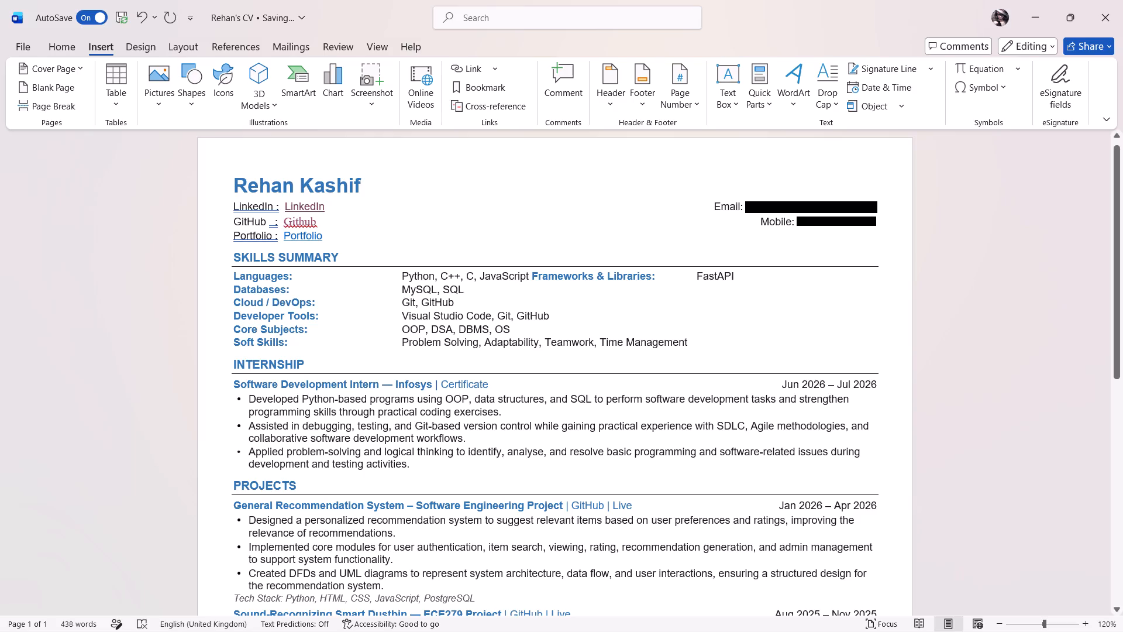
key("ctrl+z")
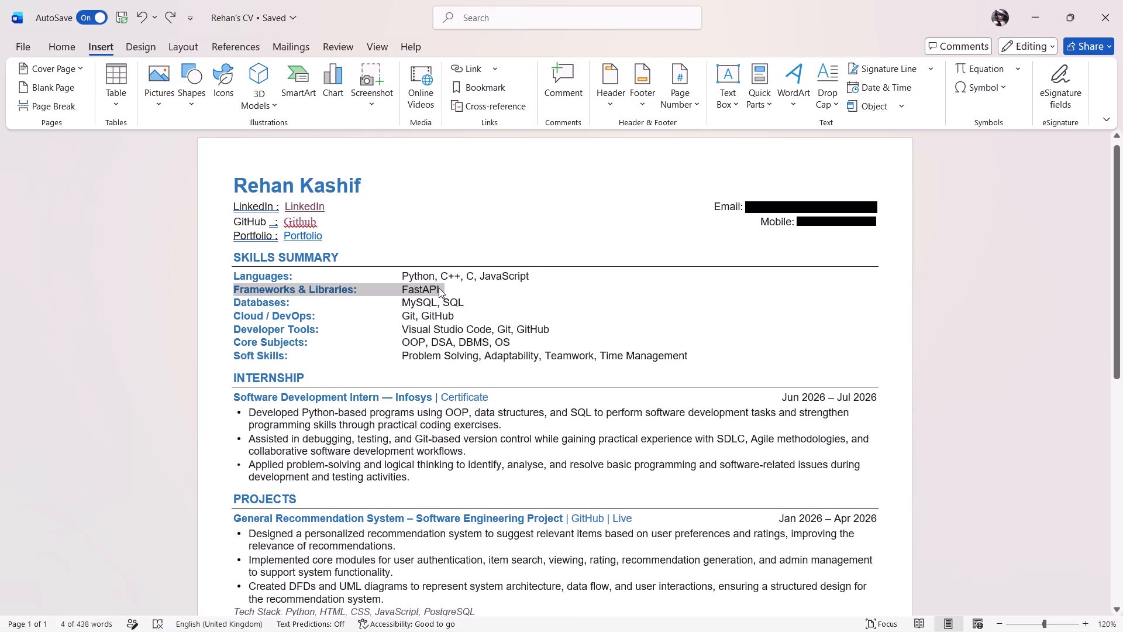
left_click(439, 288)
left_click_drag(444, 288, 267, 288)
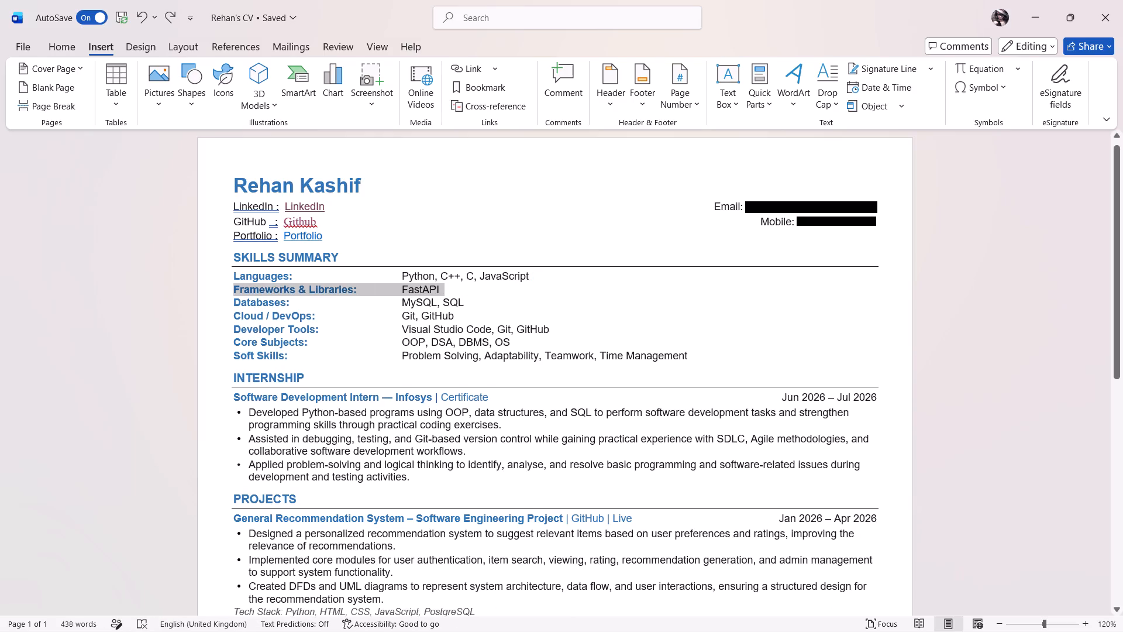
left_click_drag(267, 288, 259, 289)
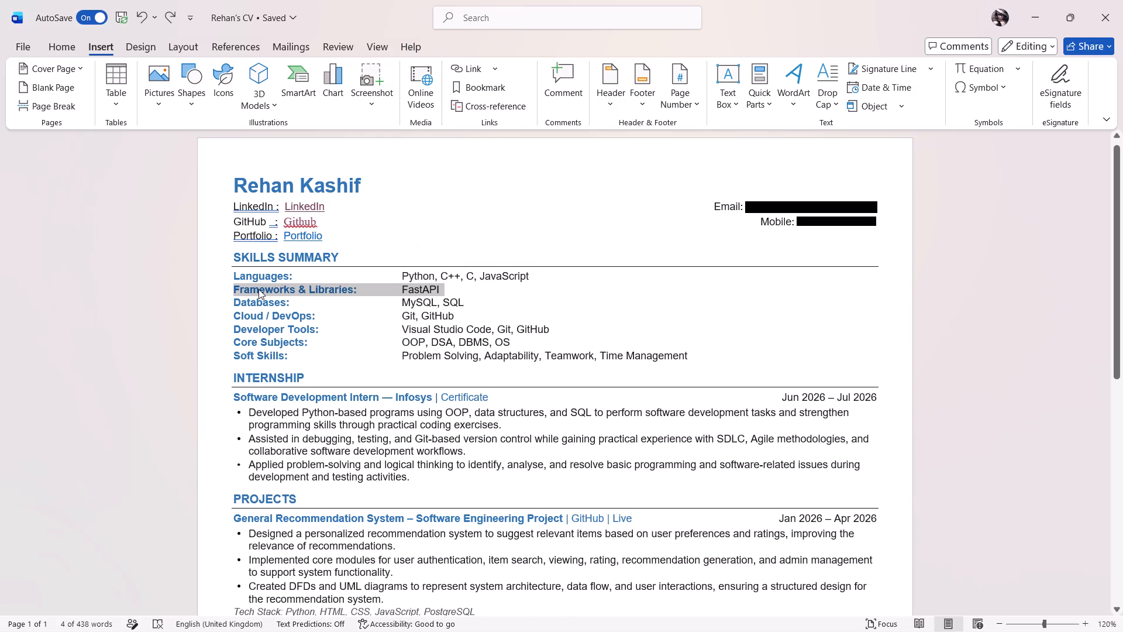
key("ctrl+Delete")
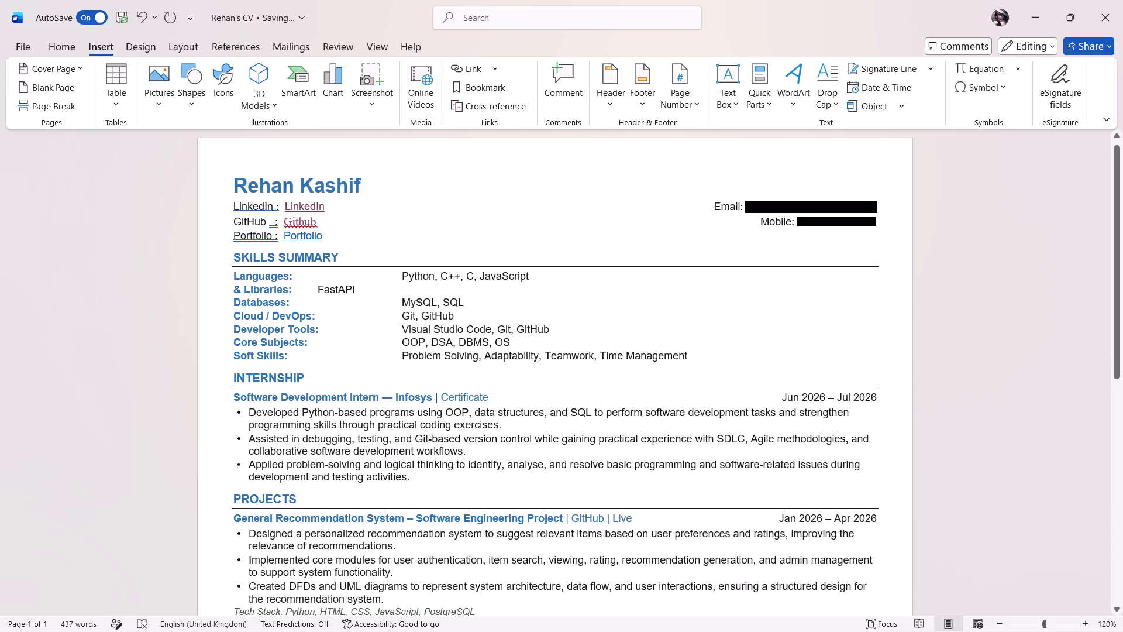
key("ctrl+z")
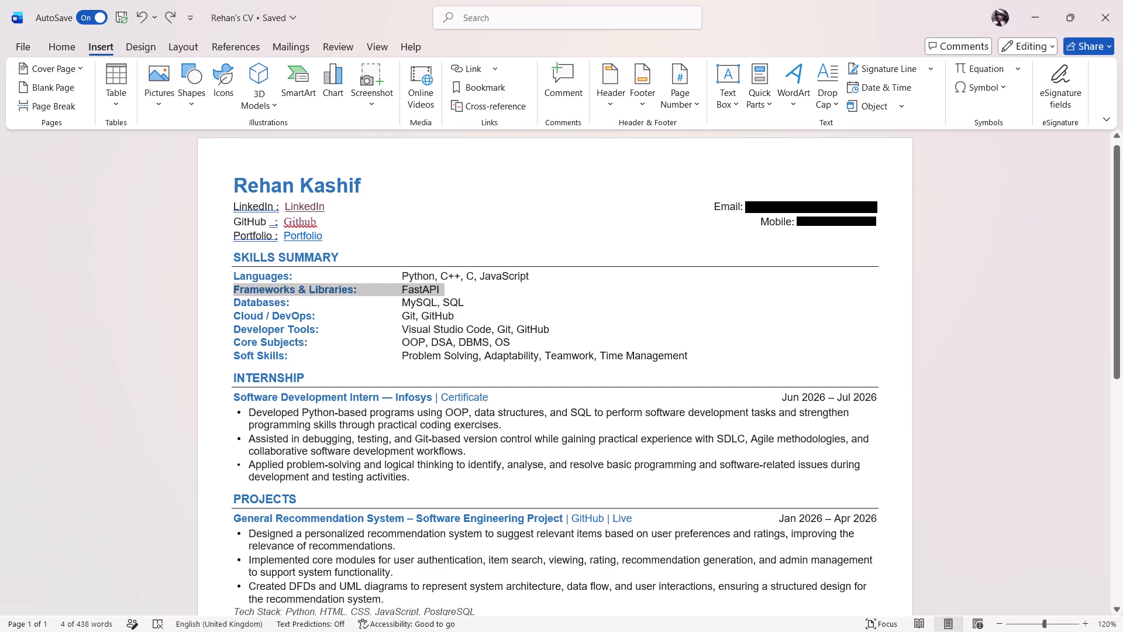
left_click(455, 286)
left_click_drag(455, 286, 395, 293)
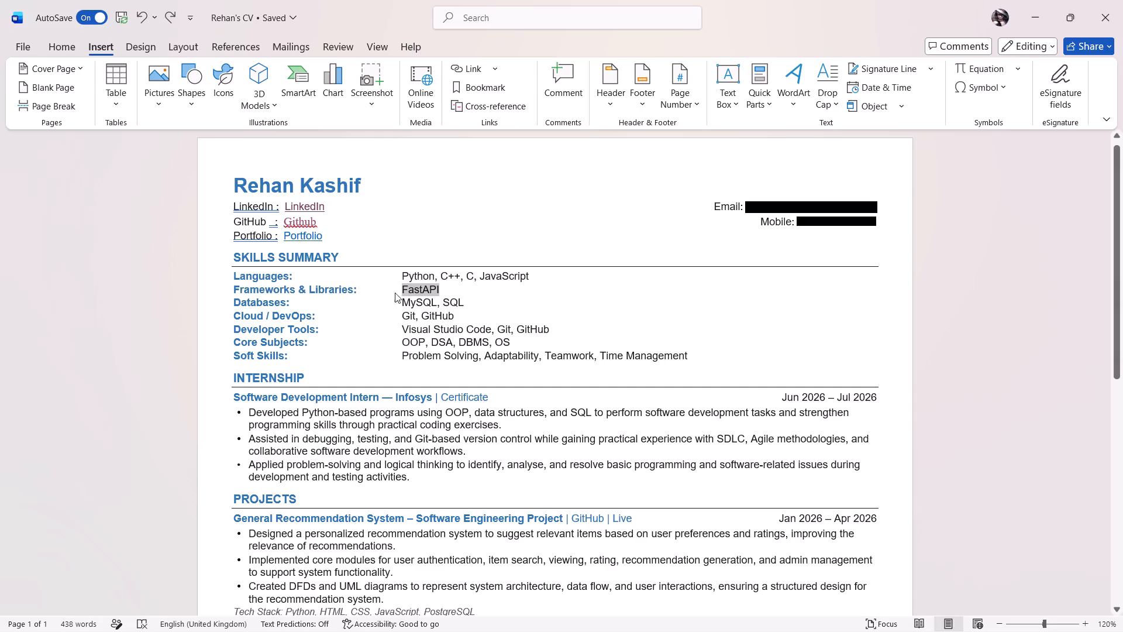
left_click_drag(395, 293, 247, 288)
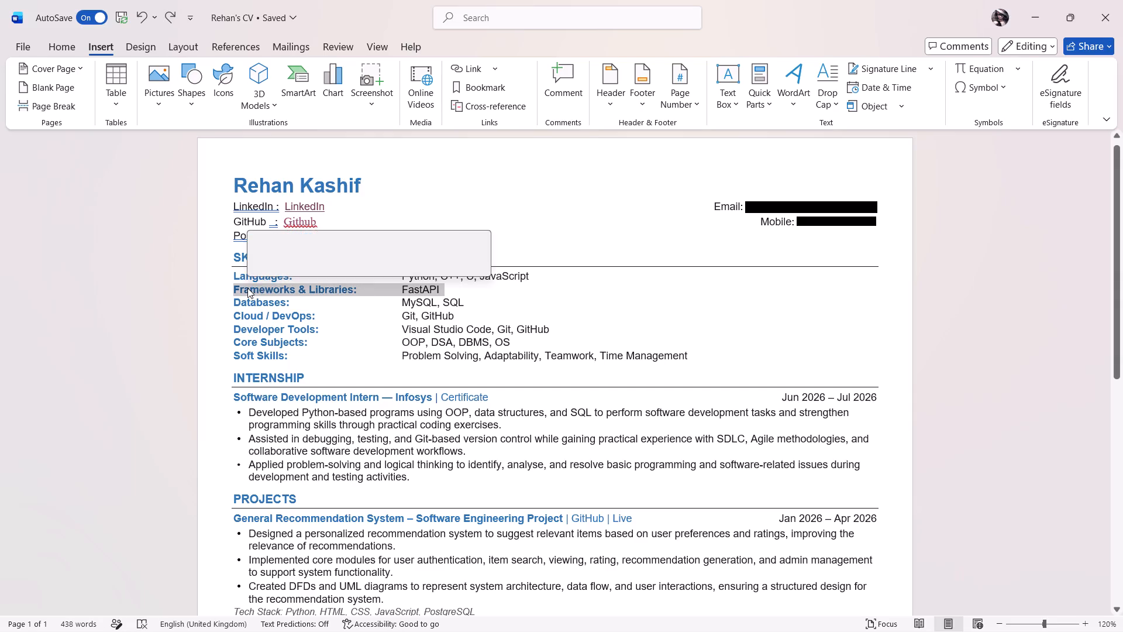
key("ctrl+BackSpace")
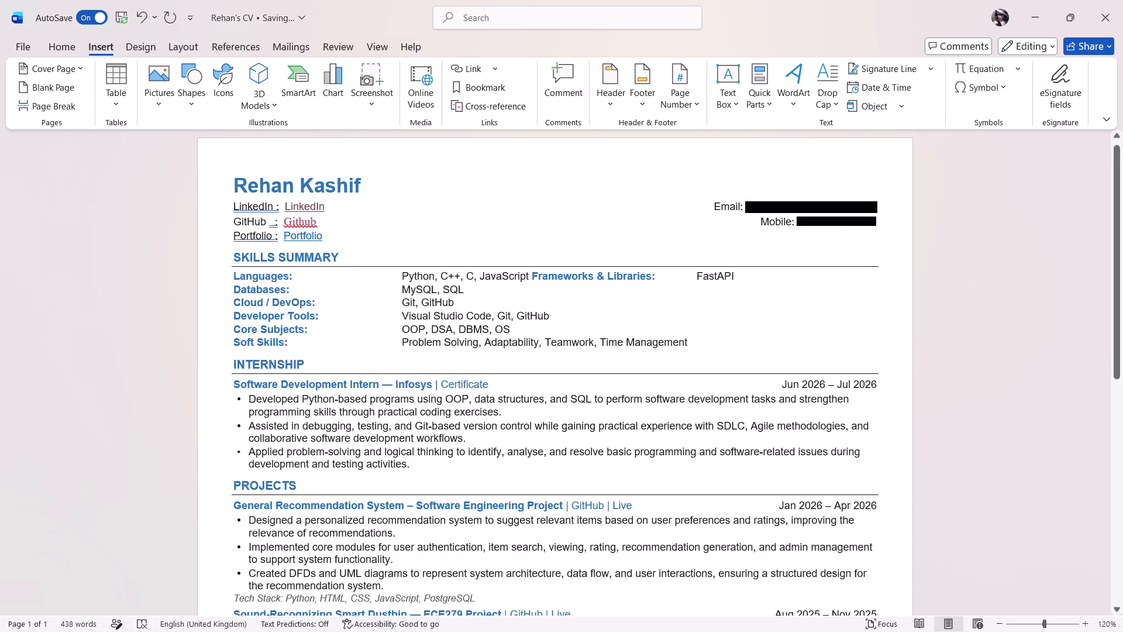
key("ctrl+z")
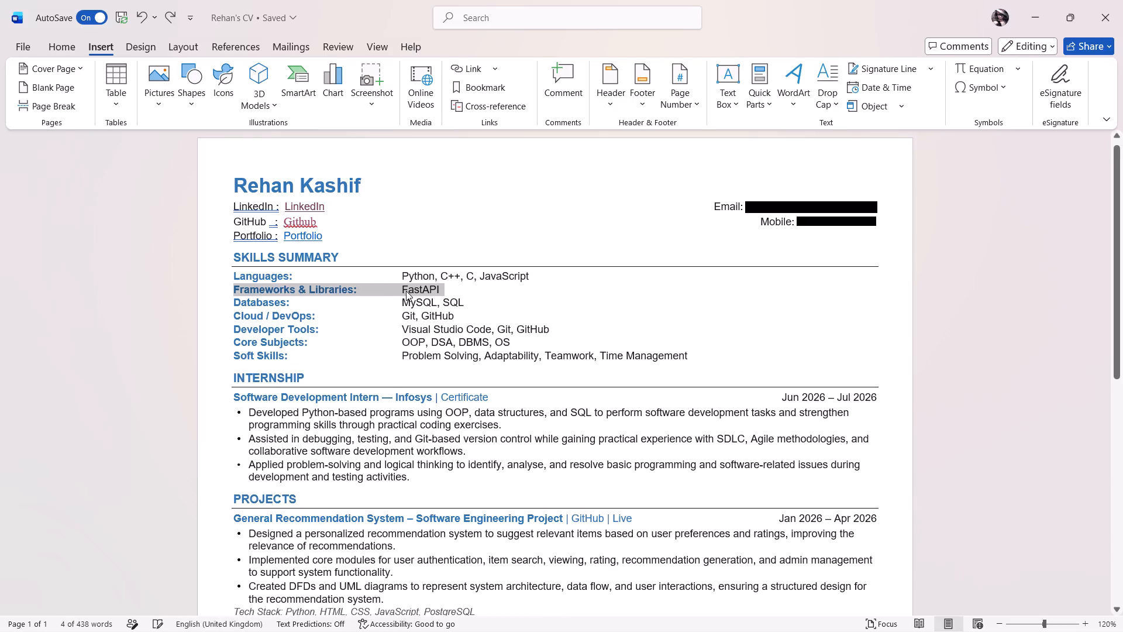
Delete the "Frameworks & Libraries: FastAPI" line from the Skills Summary word by word, including its line break.
left_click(445, 284)
key("ctrl+BackSpace")
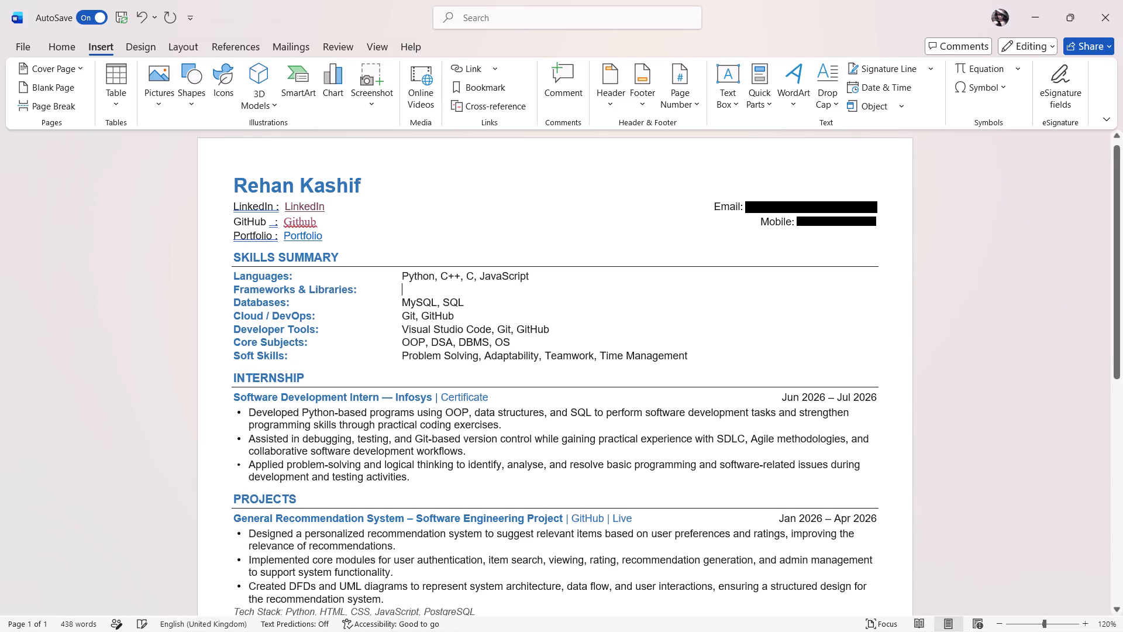
key("ctrl+BackSpace")
key("ctrl+BackSpace")
key("ctrl+BackSpace")
key("ctrl+BackSpace")
key("ctrl+BackSpace")
key("ctrl+BackSpace")
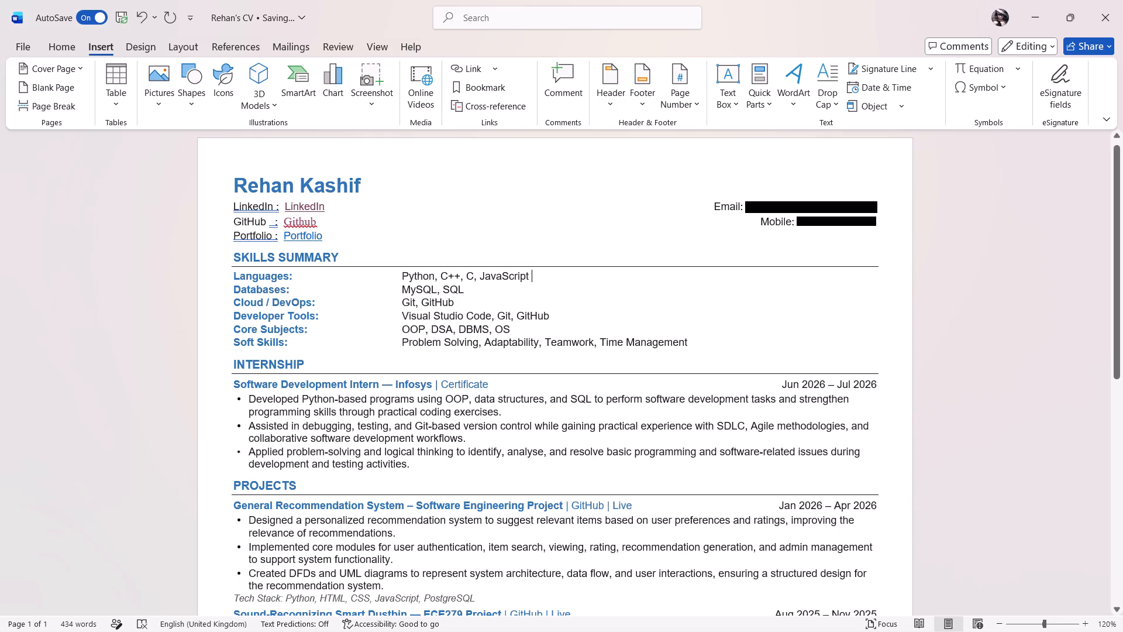
Remove "OS" and its preceding comma from the Core Subjects line, leaving "OOP, DSA, DBMS".
left_click(515, 329)
key("ctrl+BackSpace")
key("BackSpace")
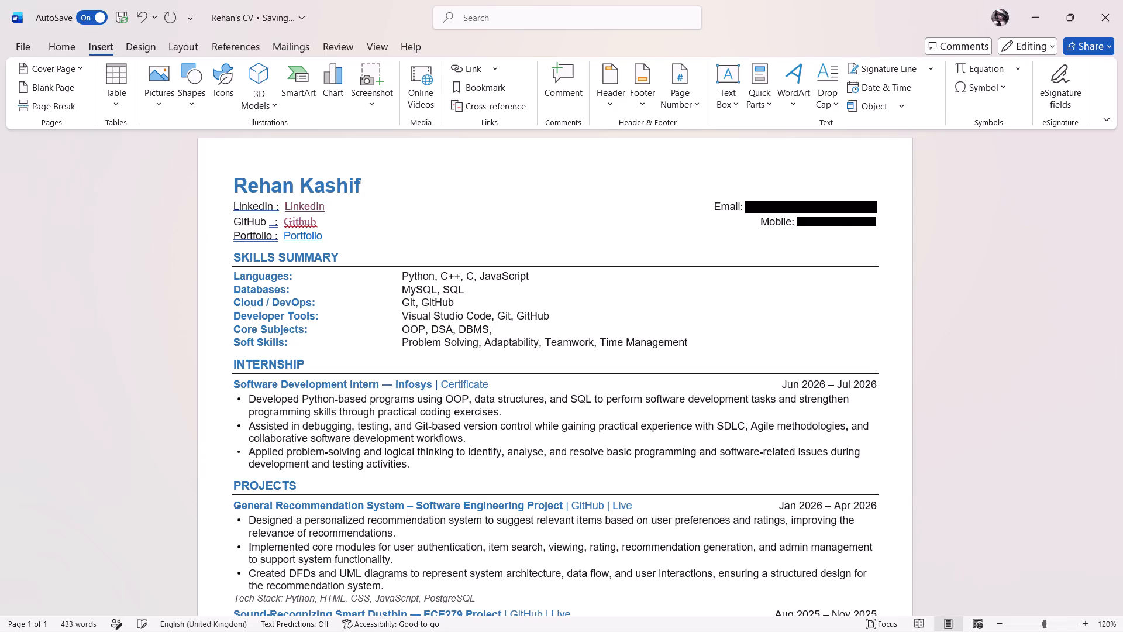
key("BackSpace")
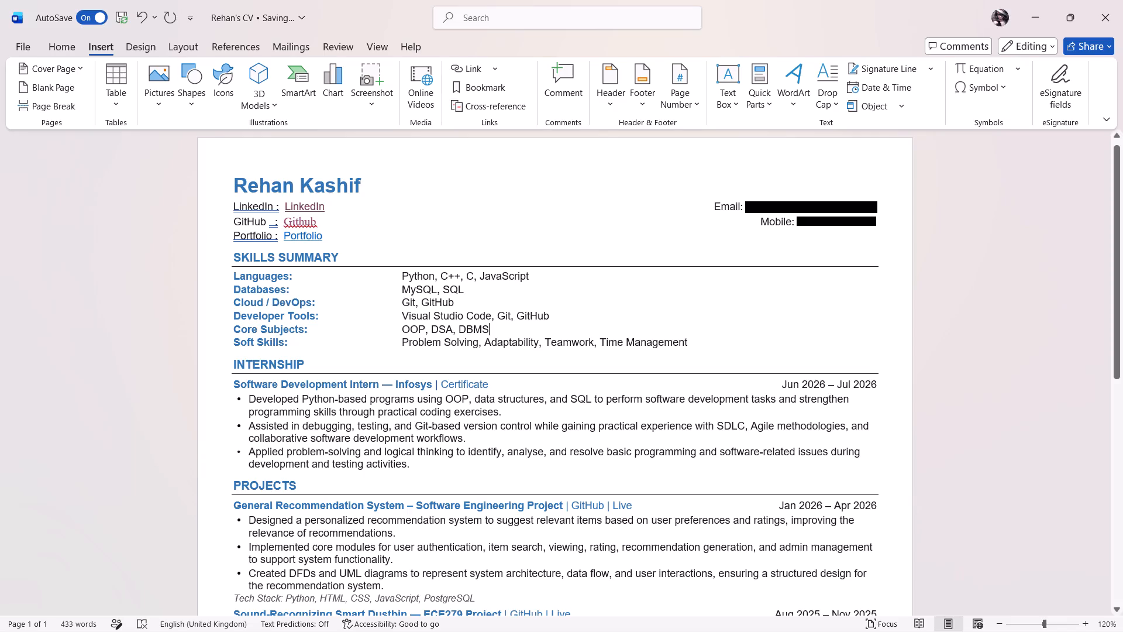
Delete the entire INTERNSHIP section, including its heading, the Infosys entry and its three bullet points.
scroll(552, 328, "down", 2)
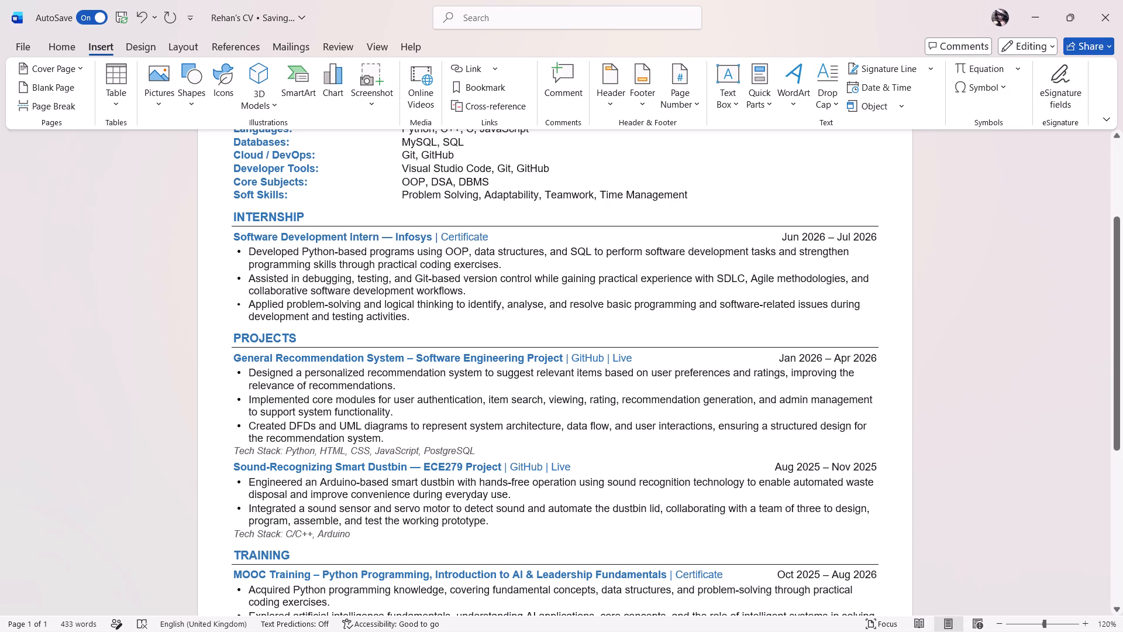
left_click(412, 318)
left_click(426, 319)
key("ctrl+BackSpace")
key("ctrl+BackSpace")
key("ctrl+BackSpace")
key("ctrl+BackSpace")
key("ctrl+BackSpace")
key("ctrl+BackSpace")
key("ctrl+BackSpace")
key("ctrl+BackSpace")
key("ctrl+BackSpace")
key("ctrl+BackSpace")
key("ctrl+BackSpace")
key("ctrl+BackSpace")
key("ctrl+BackSpace")
key("ctrl+BackSpace")
key("ctrl+BackSpace")
key("ctrl+BackSpace")
key("ctrl+BackSpace")
key("ctrl+BackSpace")
key("ctrl+BackSpace")
key("ctrl+BackSpace")
key("ctrl+BackSpace")
key("ctrl+BackSpace")
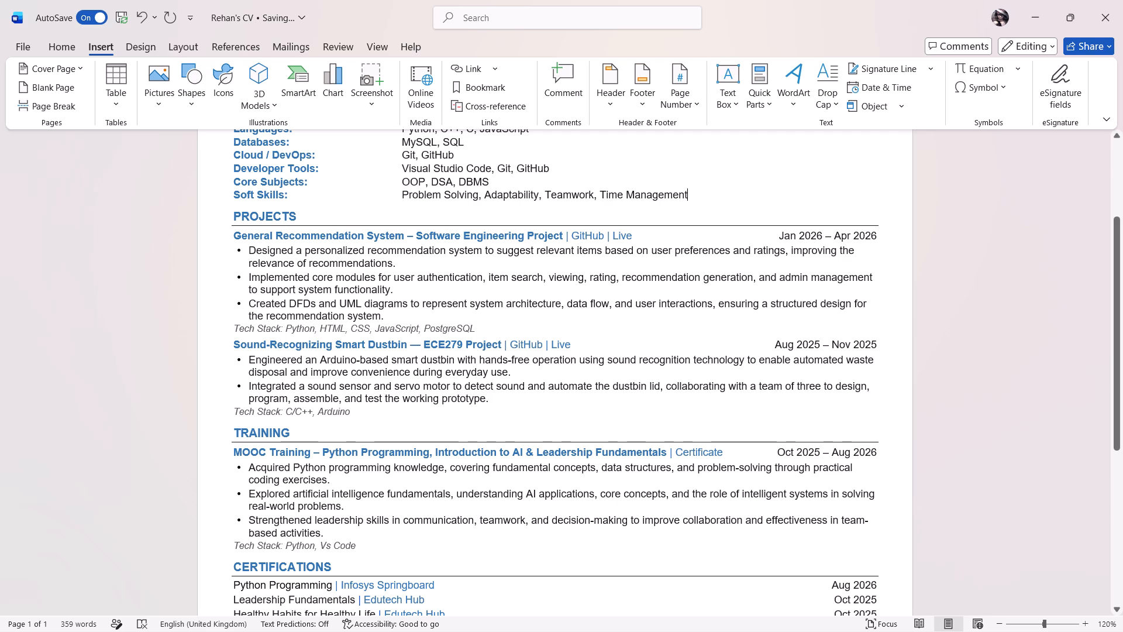
Delete the "Sound-Recognizing Smart Dustbin — ECE279 Project" entry with its bullets and tech stack line from the Projects section.
left_click_drag(349, 413, 241, 369)
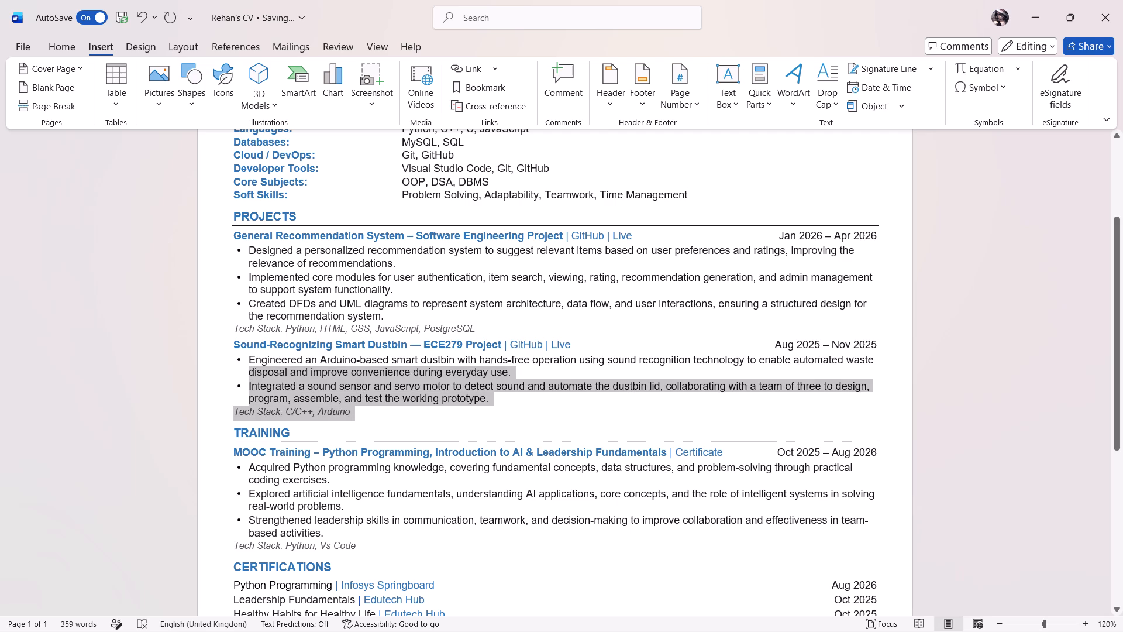
left_click_drag(241, 369, 230, 348)
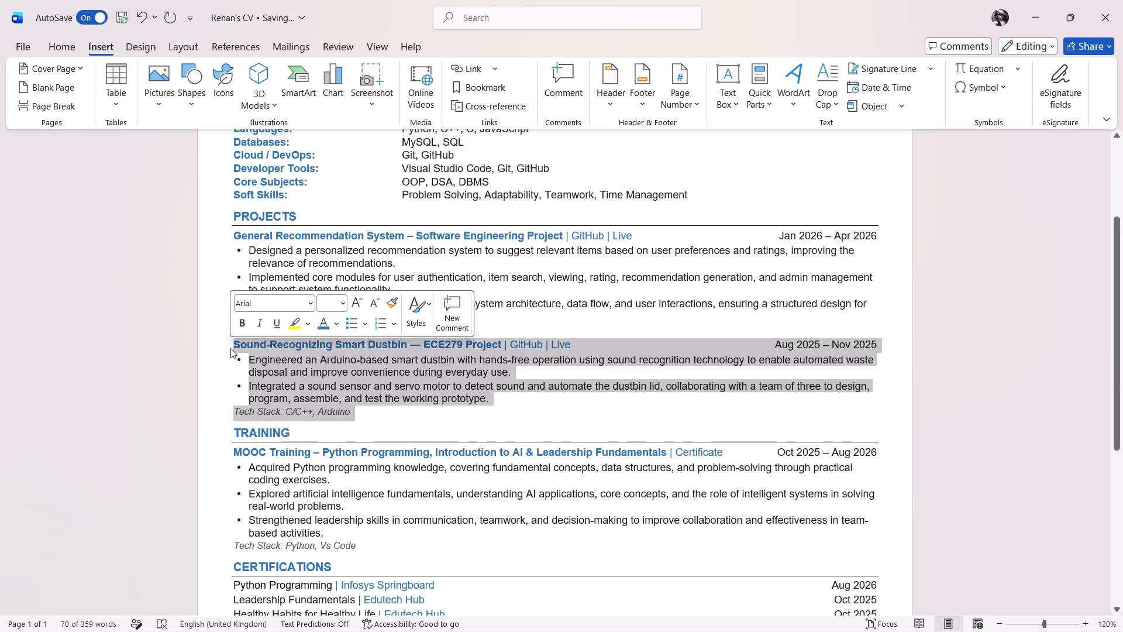
key("BackSpace")
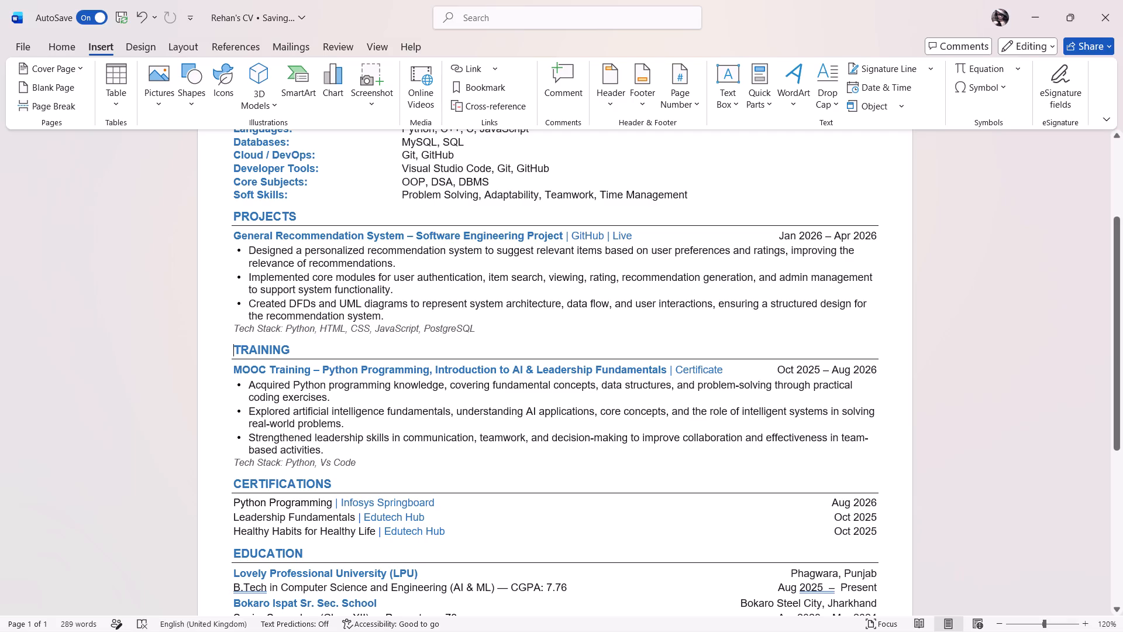
Review the whole CV from the header down to the Education section, checking its content and layout.
scroll(371, 405, "down", 1)
scroll(410, 470, "down", 1)
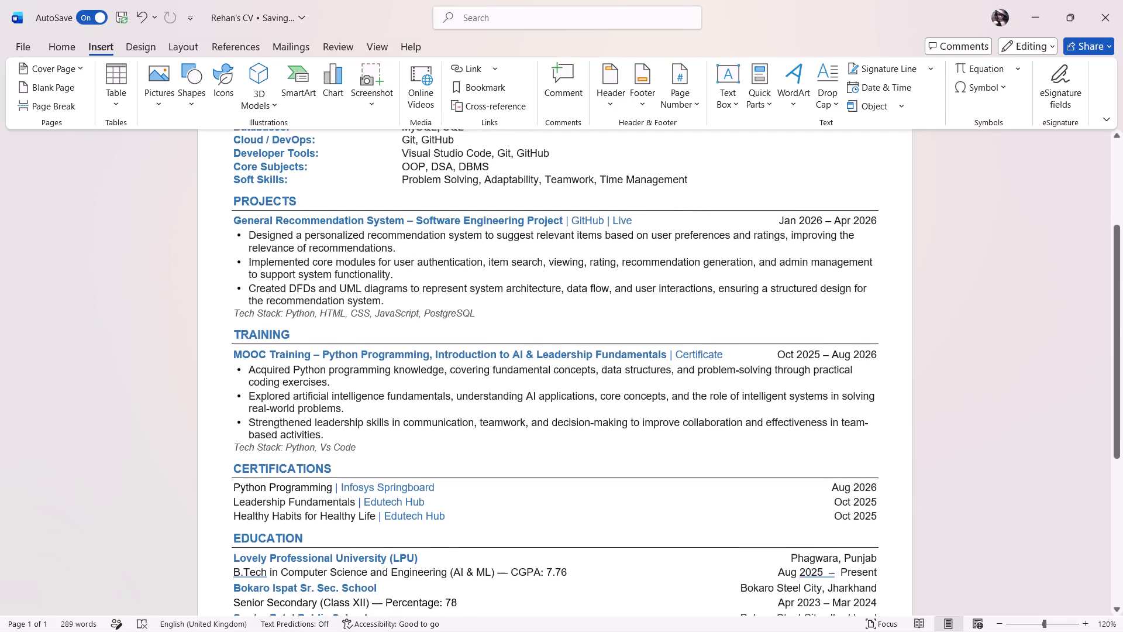
scroll(410, 470, "down", 2)
scroll(410, 470, "up", 5)
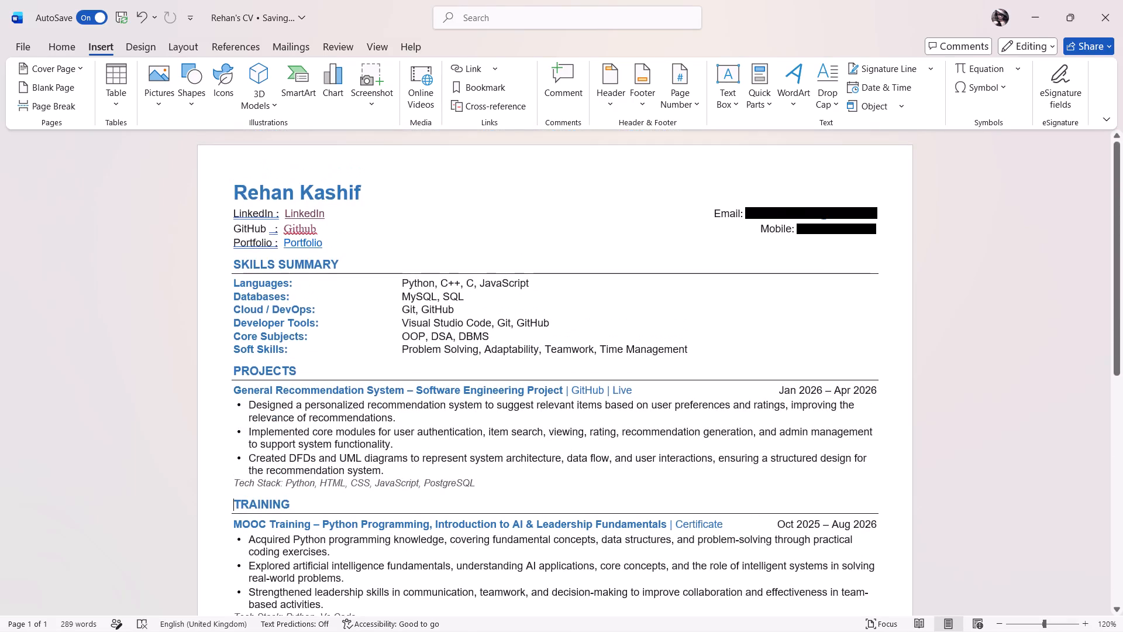
scroll(489, 370, "down", 1)
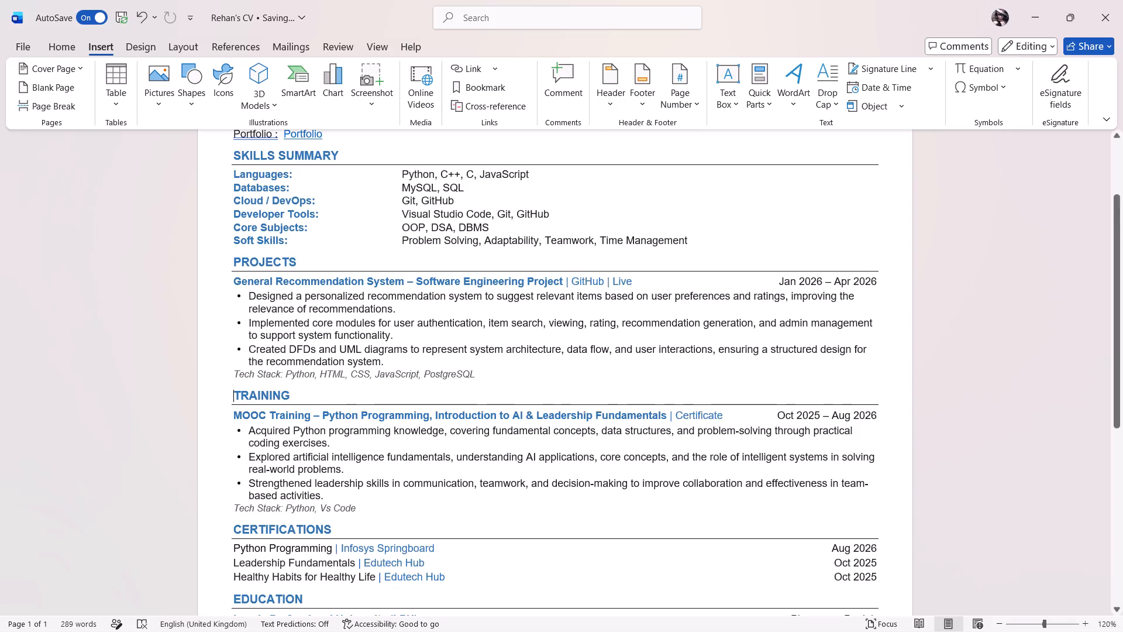
scroll(489, 370, "down", 2)
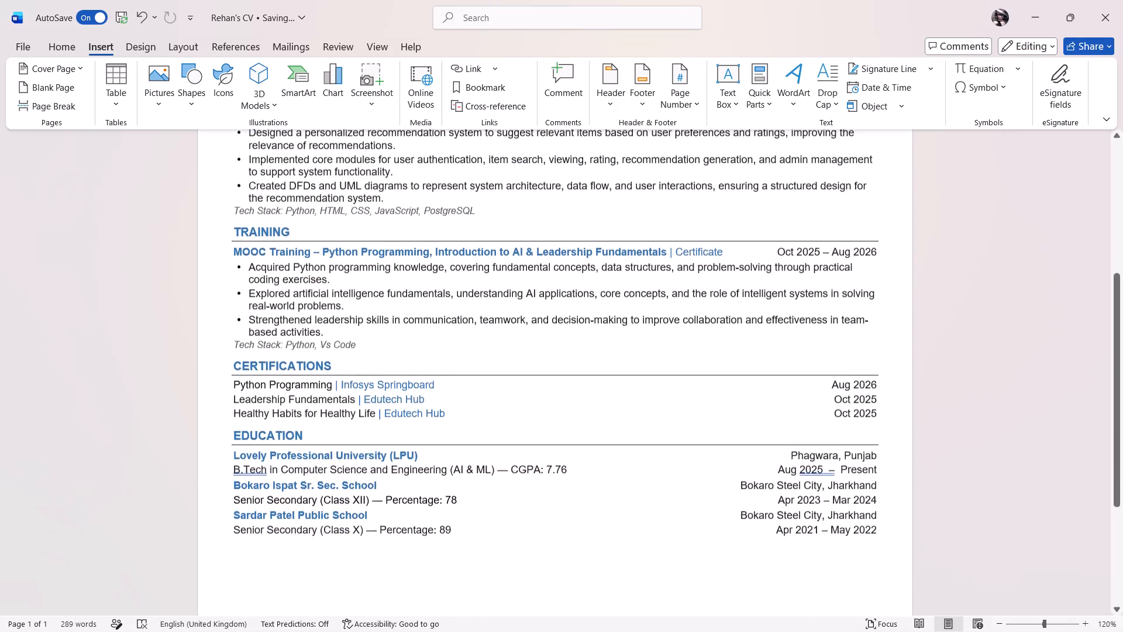
scroll(489, 370, "up", 1)
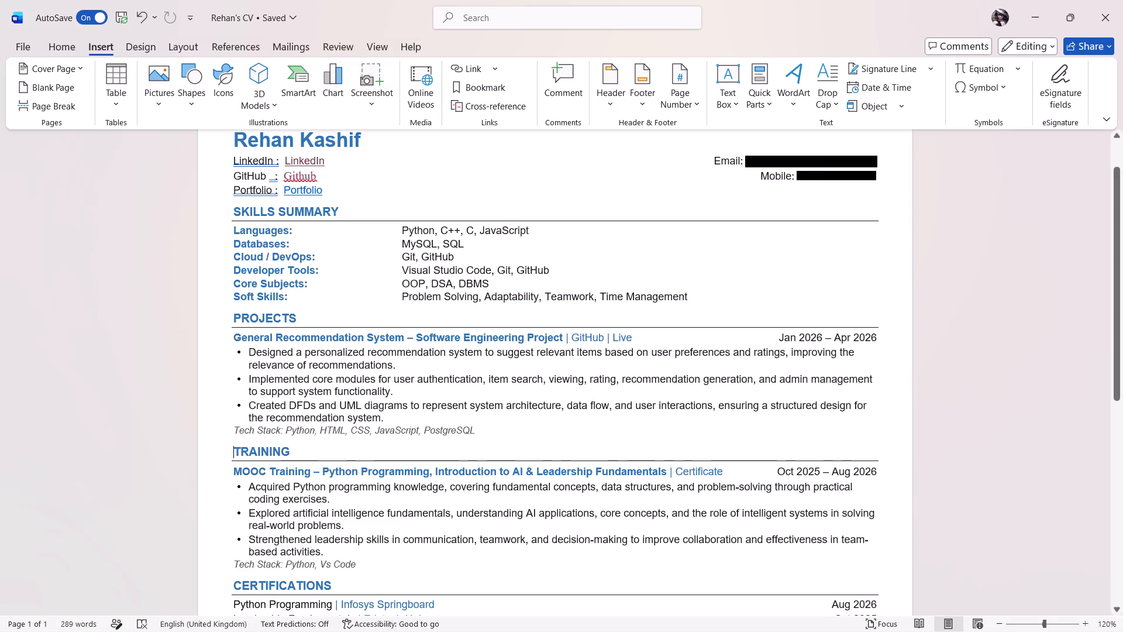
scroll(368, 327, "down", 1)
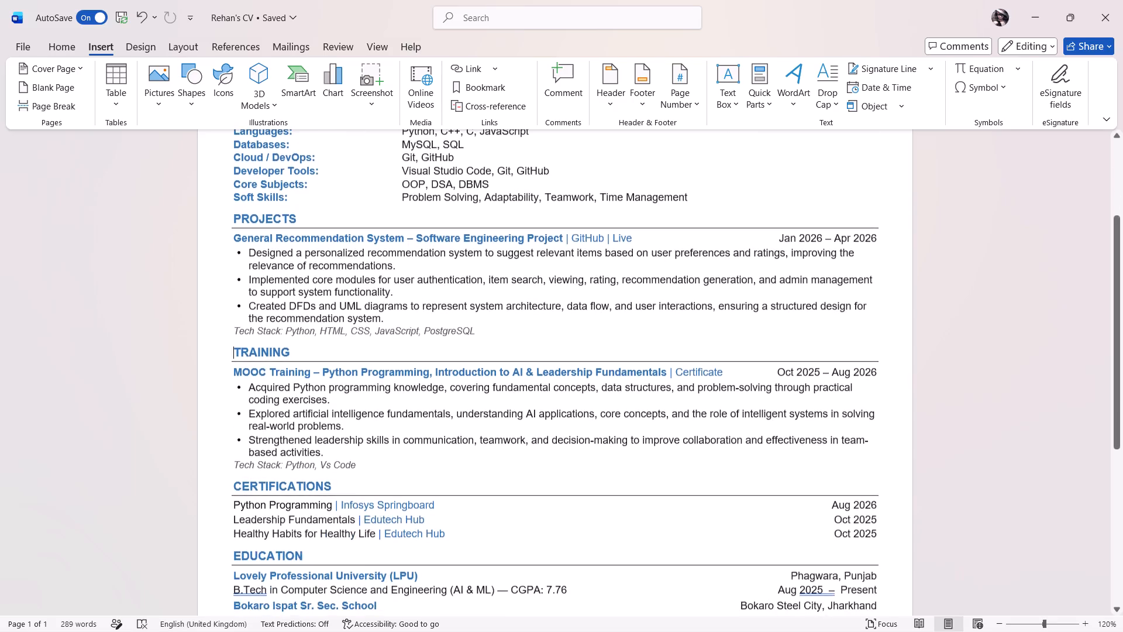
scroll(368, 327, "up", 3)
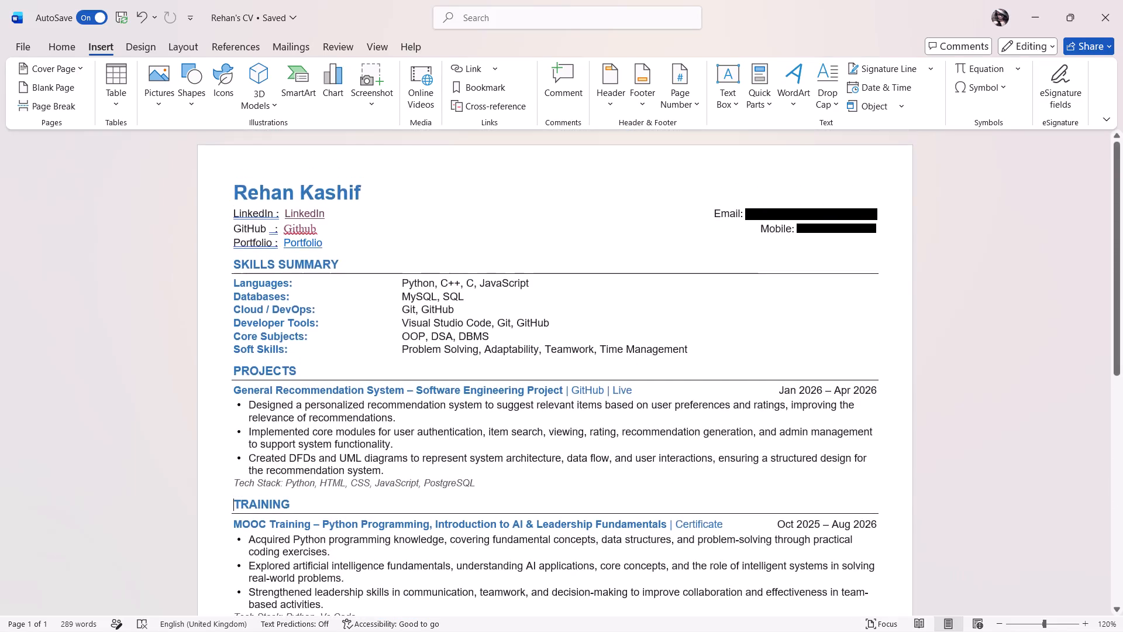
scroll(368, 327, "up", 1)
Start saving a copy of the CV to Documents > Important Documents on this PC, declining to replace the existing file.
left_click(26, 45)
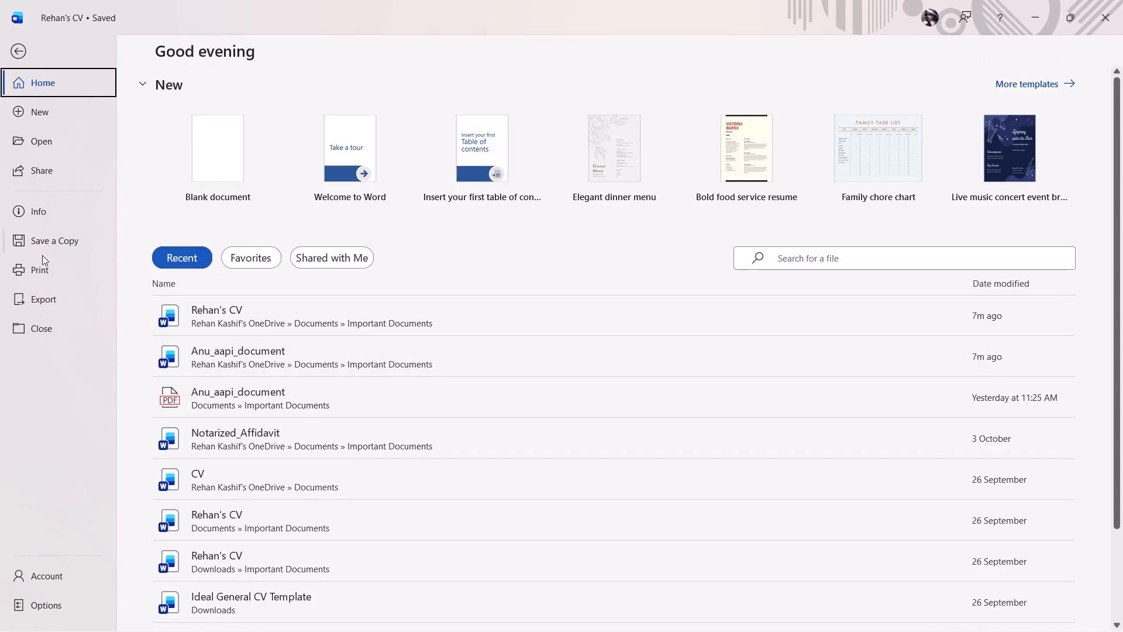
left_click(66, 238)
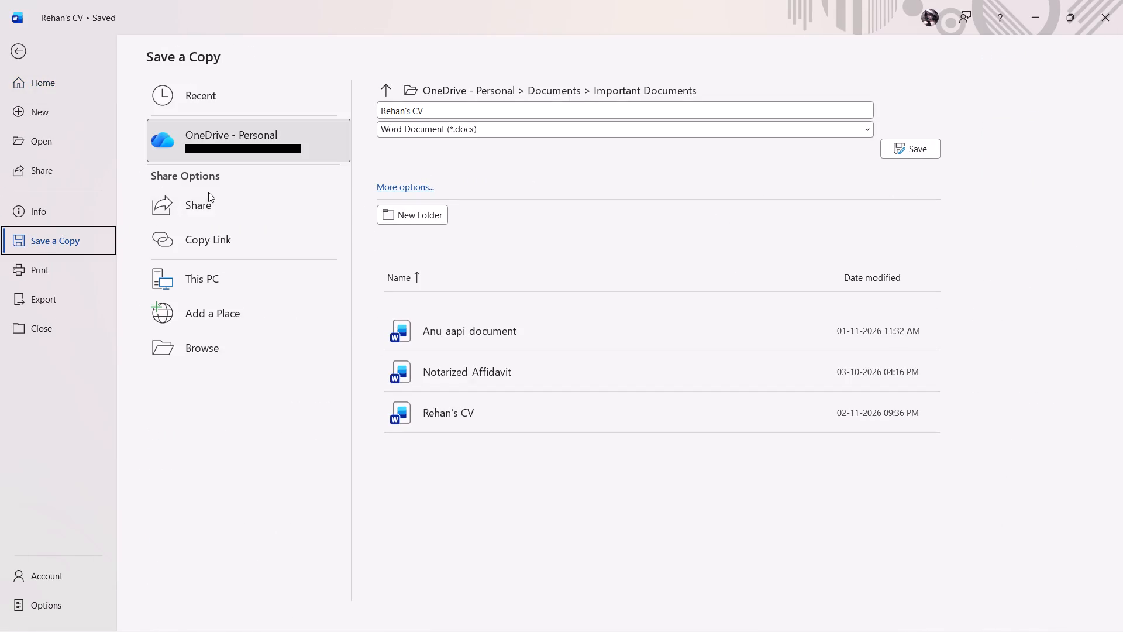
left_click(211, 287)
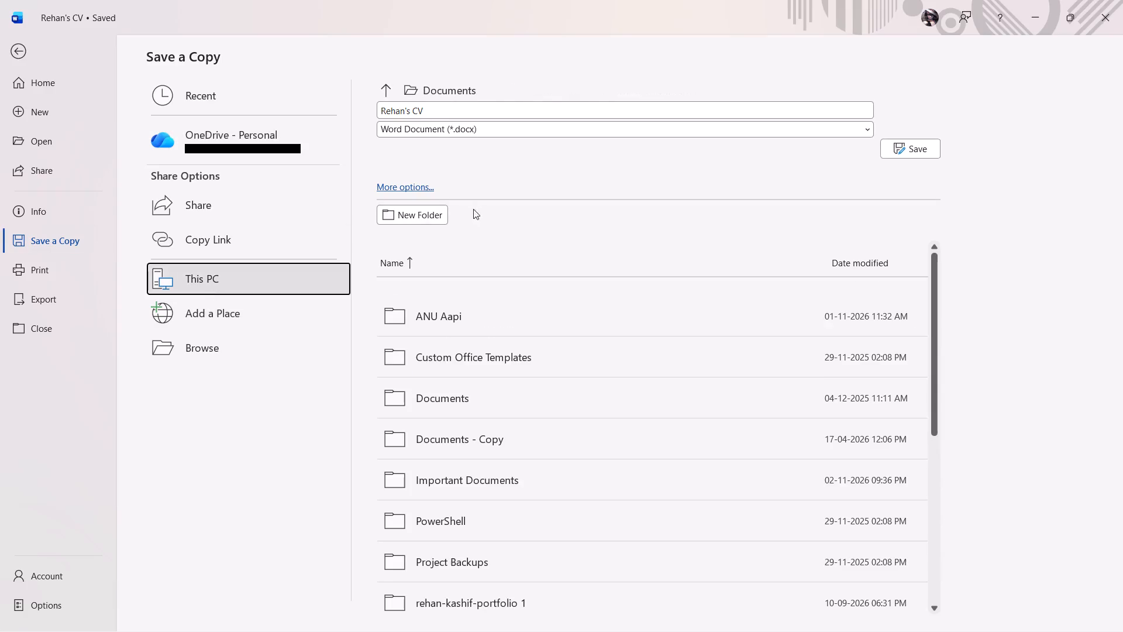
left_click(416, 191)
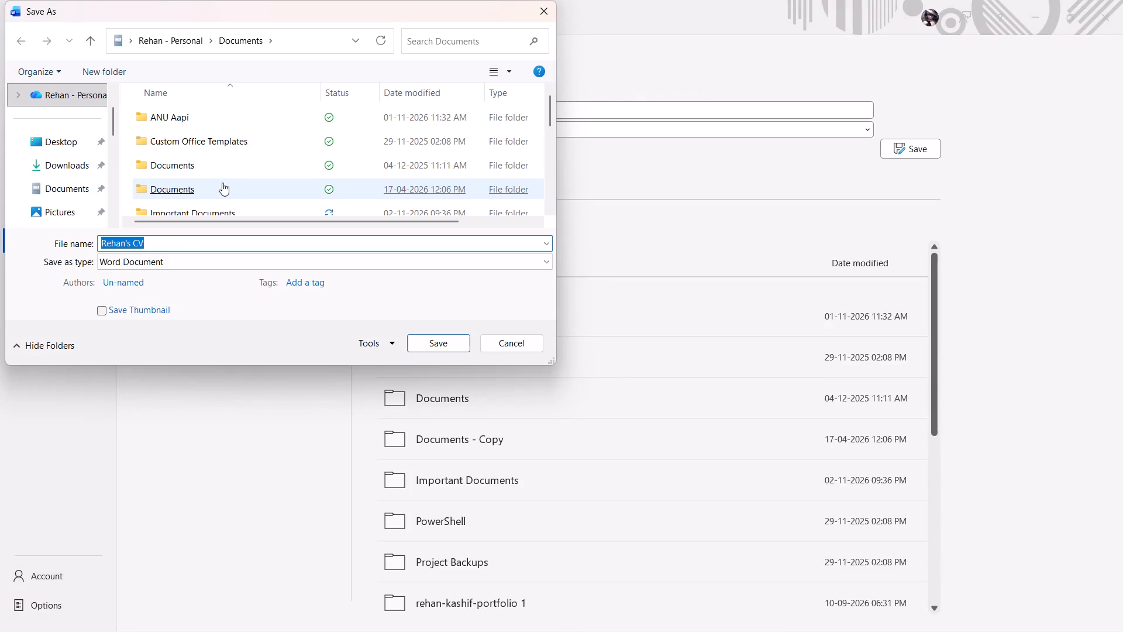
left_click(228, 205)
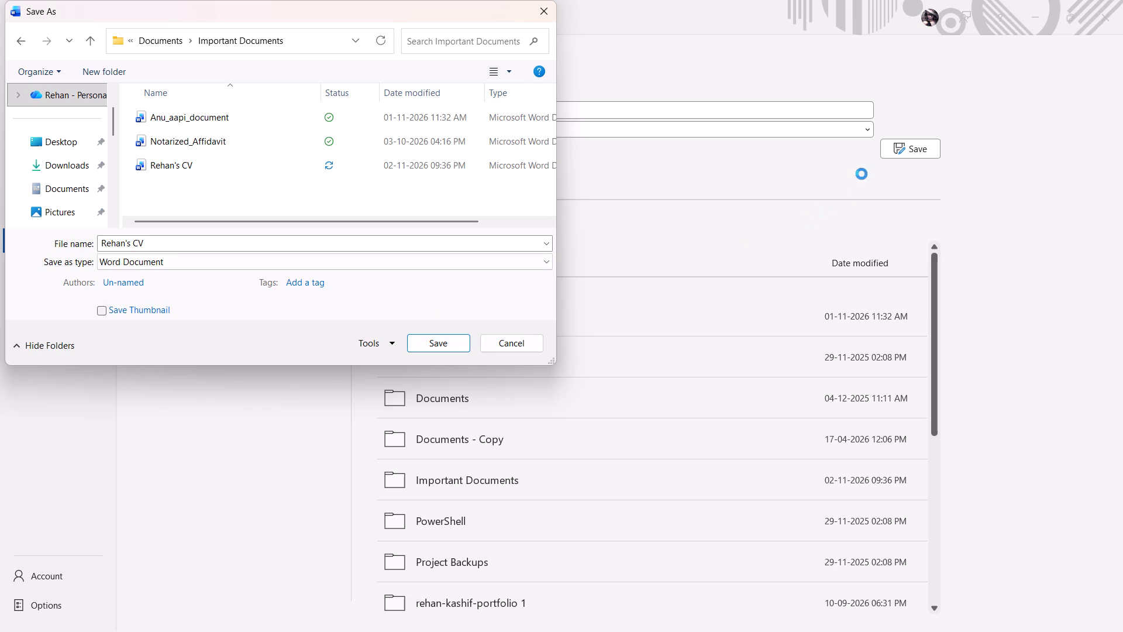
left_click(443, 339)
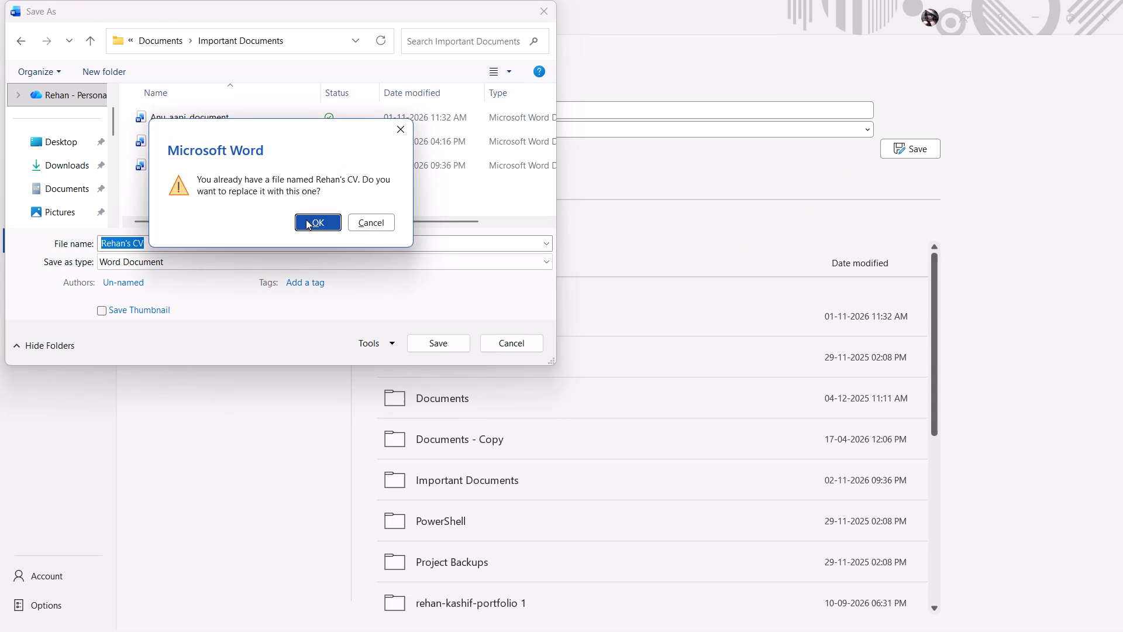
left_click(398, 132)
Rename the copy as "Kashif's CV" and save it as a Word document in the Important Documents folder.
left_click(190, 242)
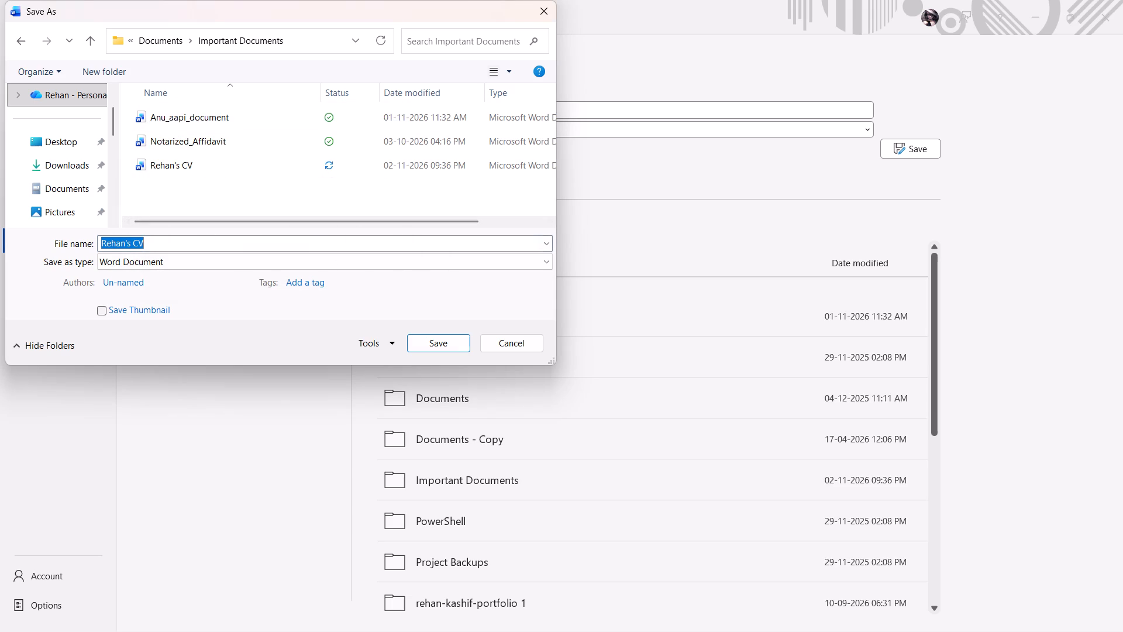
left_click(190, 242)
key("space")
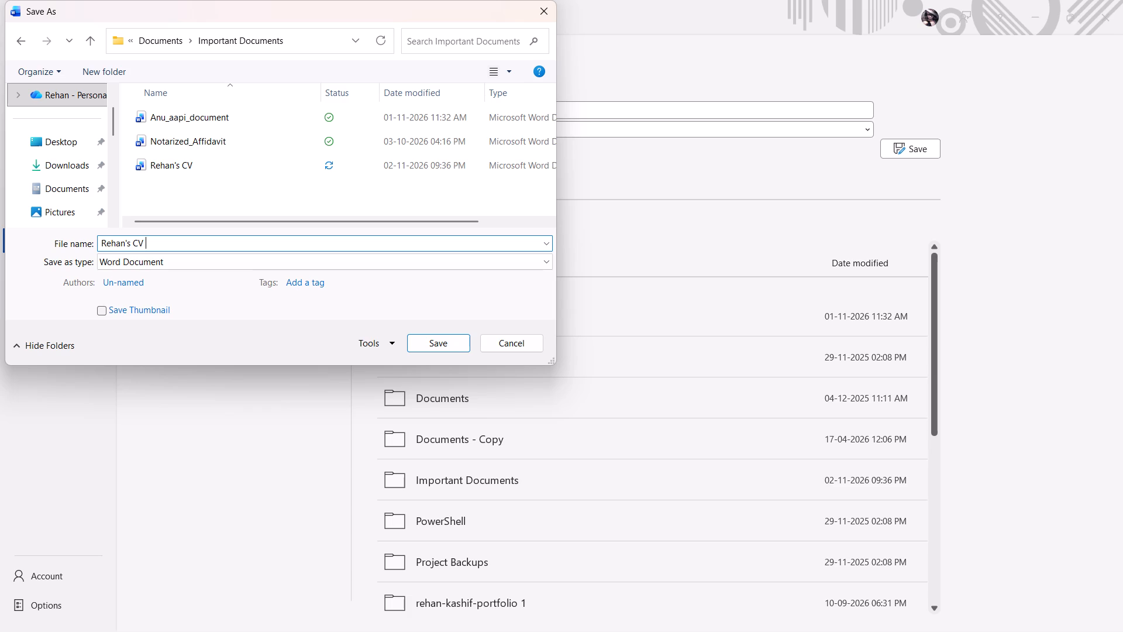
left_click(102, 241)
key("r")
left_click(181, 242)
key("BackSpace")
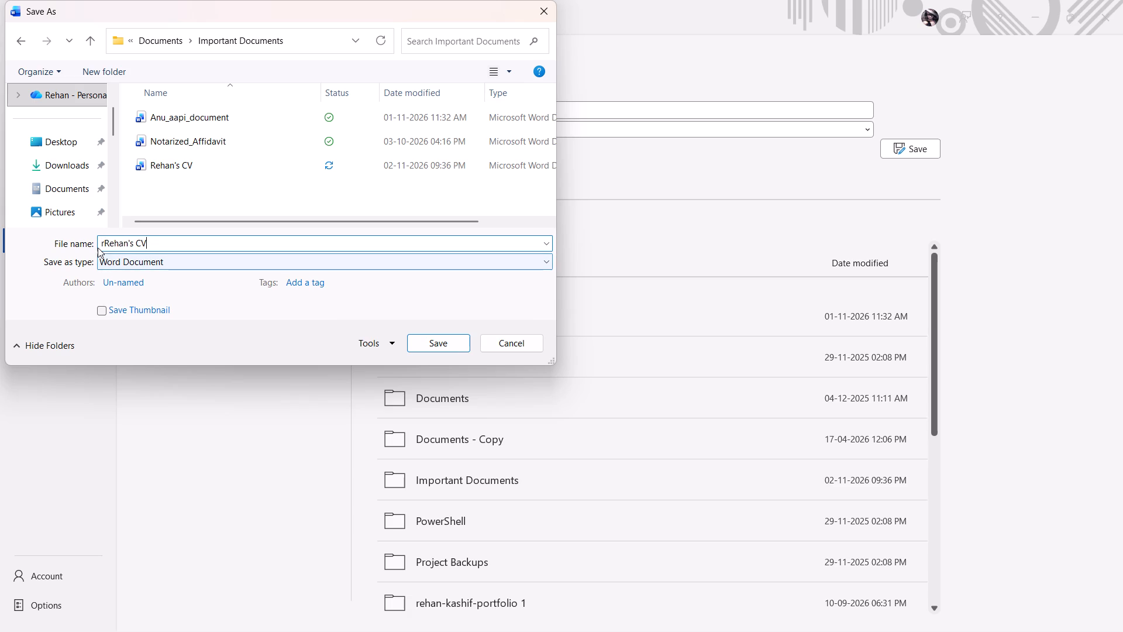
left_click(102, 247)
key("Right")
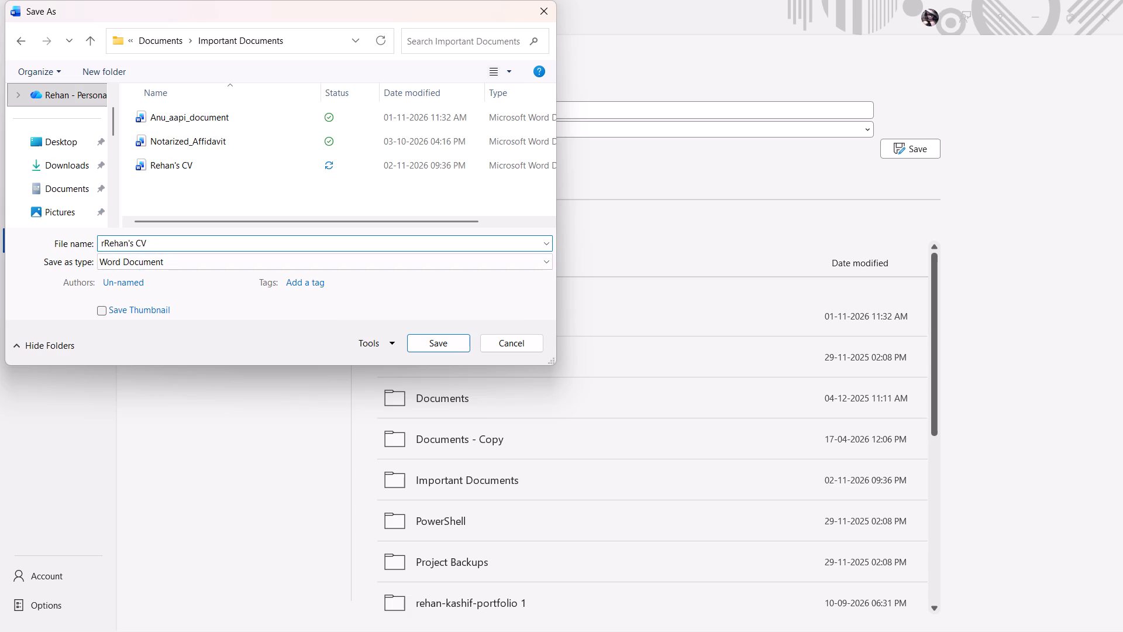
key("BackSpace")
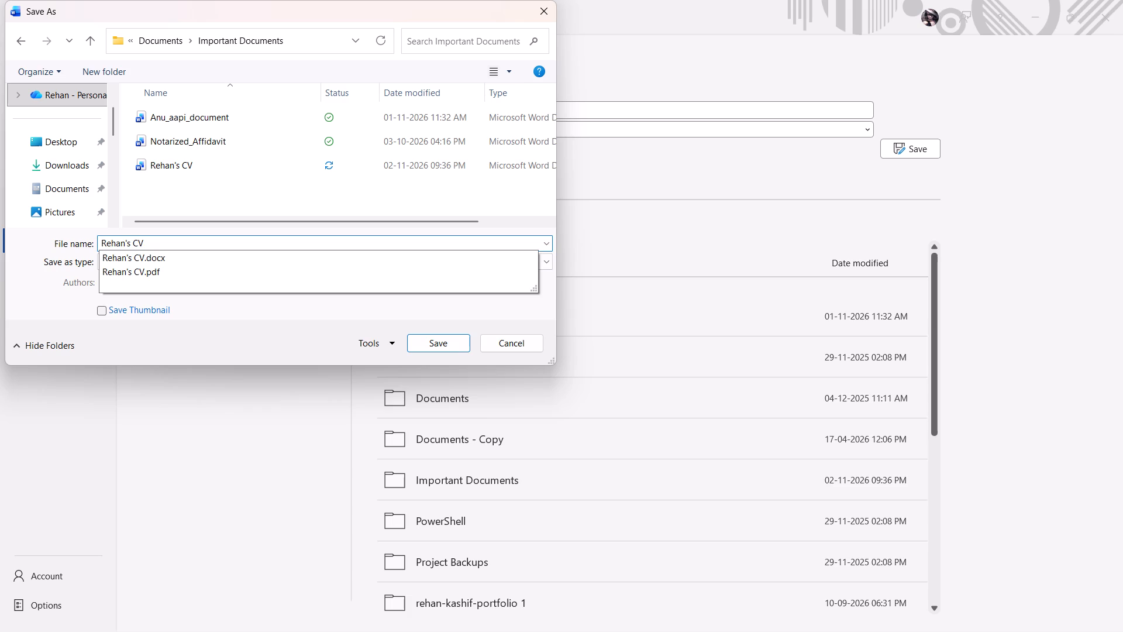
left_click(125, 242)
key("ctrl+BackSpace")
key("shift+k")
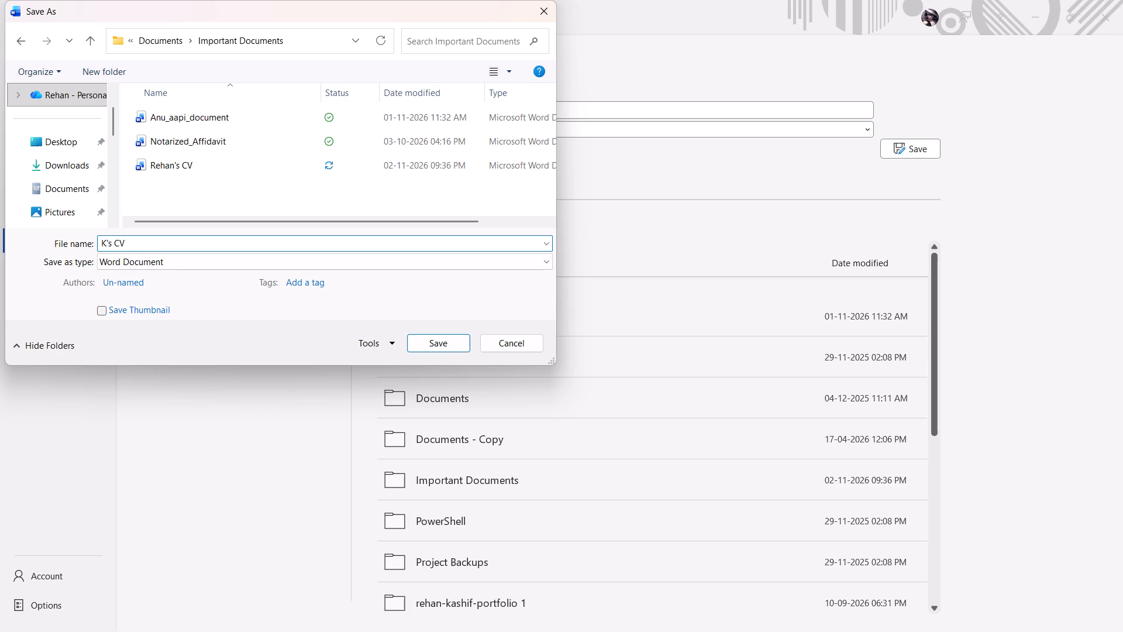
type("ashif")
left_click(440, 338)
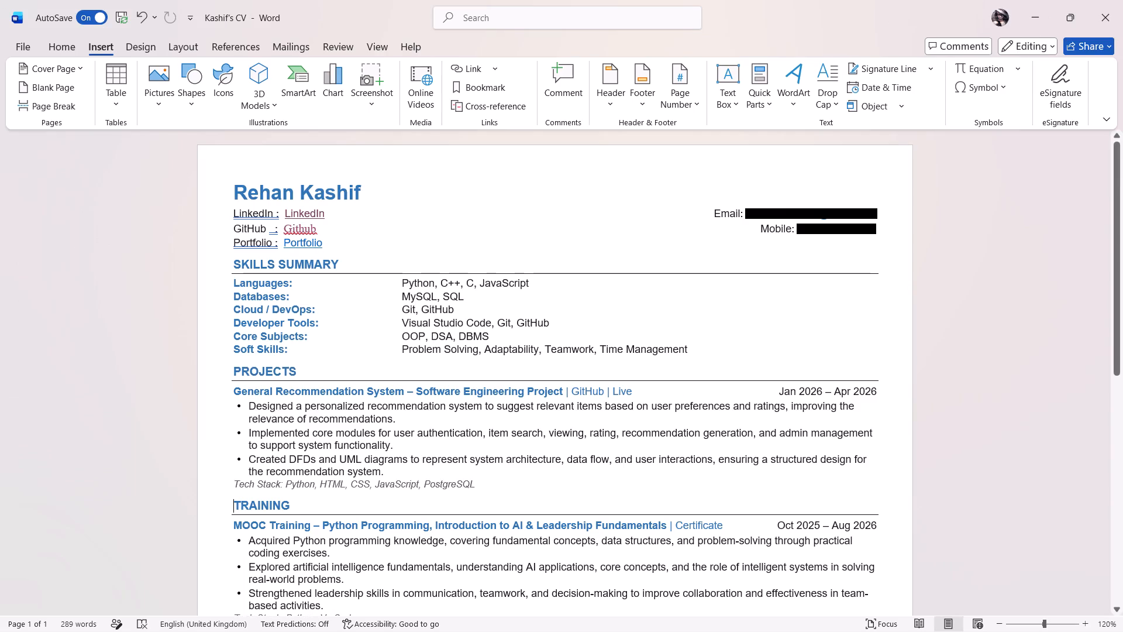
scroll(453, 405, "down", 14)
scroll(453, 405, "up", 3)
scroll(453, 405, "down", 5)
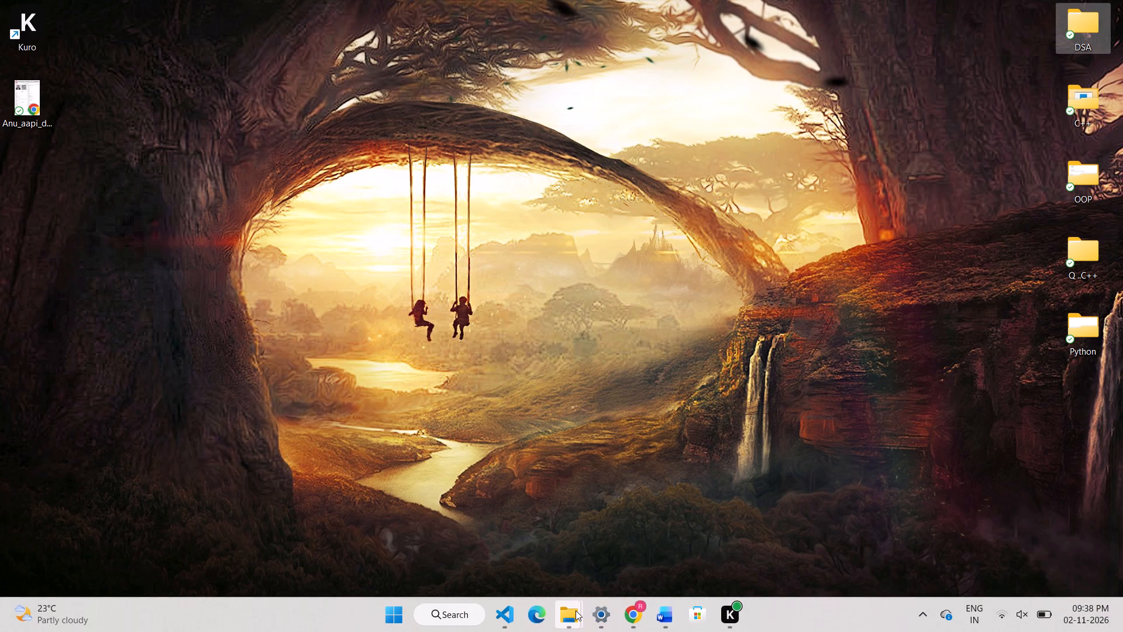
Switch to File Explorer from the desktop.
left_click(576, 610)
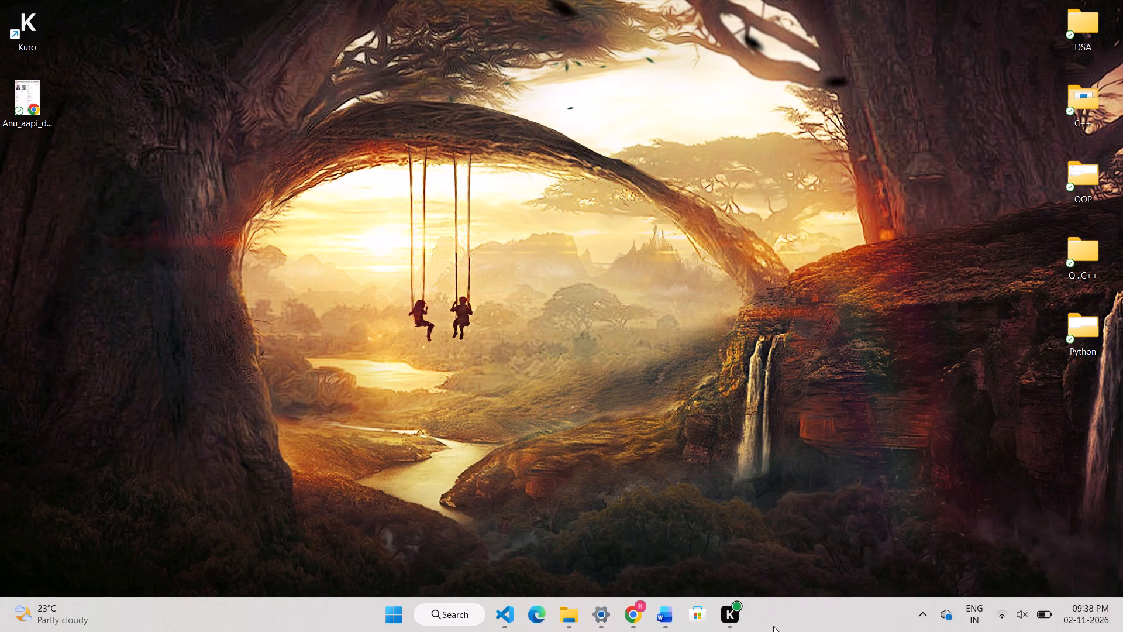
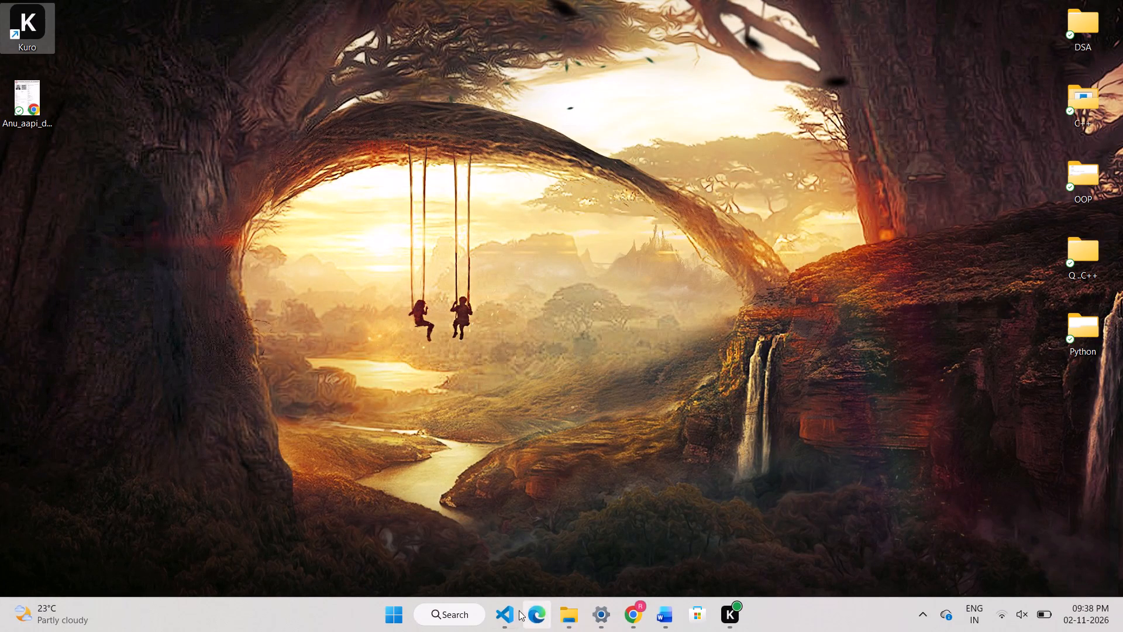
Open the Word document "Kashif's CV" from the Important Documents folder in File Explorer.
left_click(576, 613)
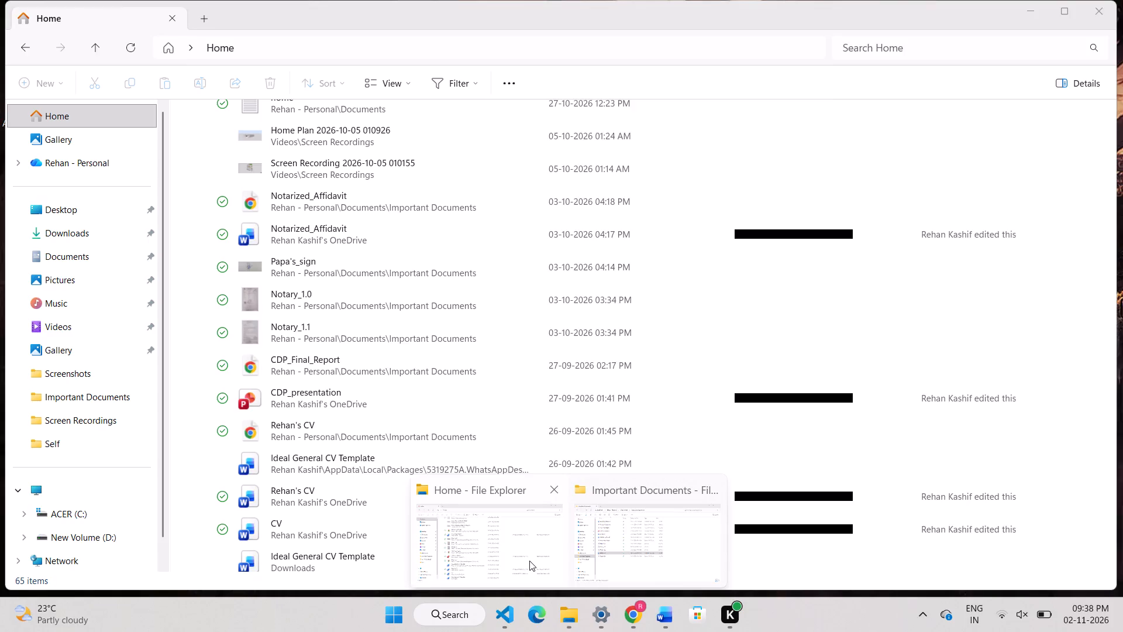
left_click(603, 553)
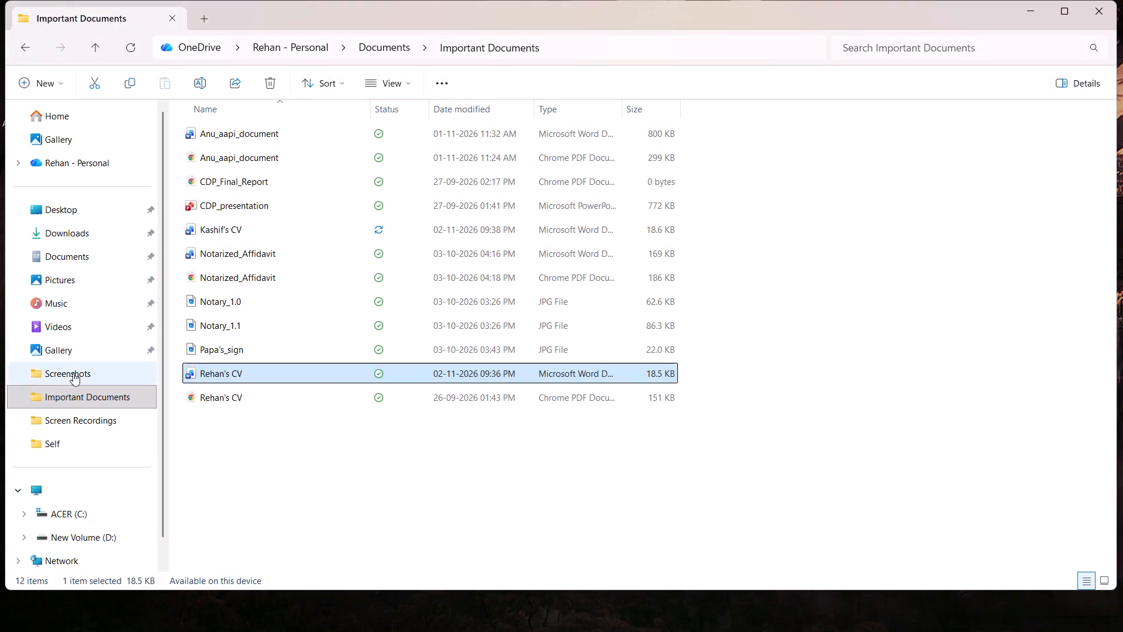
left_click(68, 396)
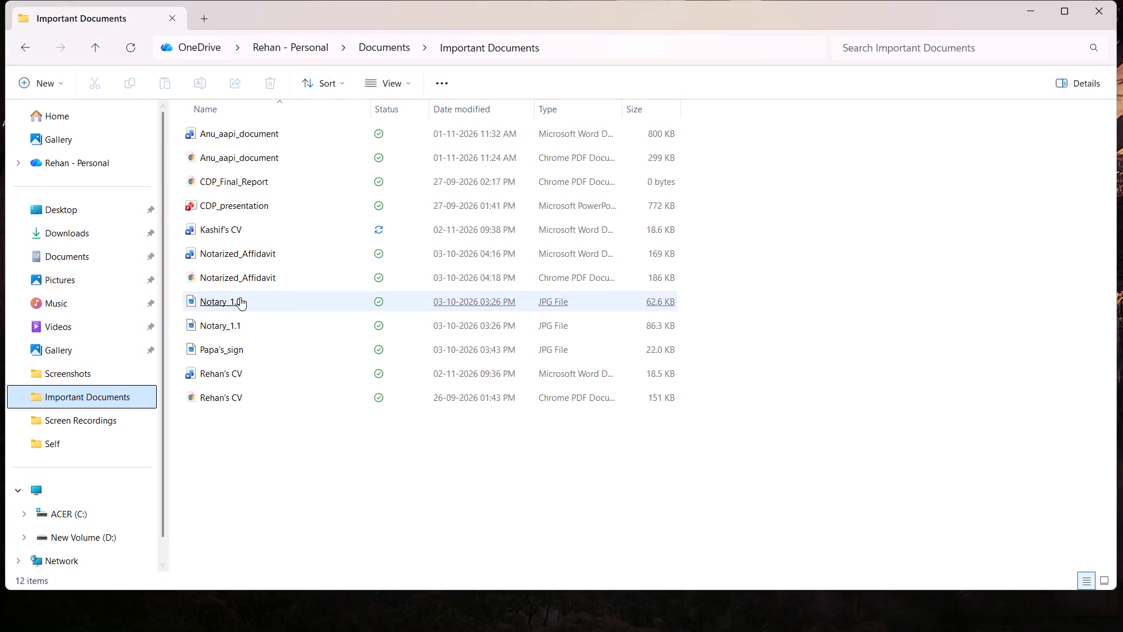
scroll(296, 180, "up", 1)
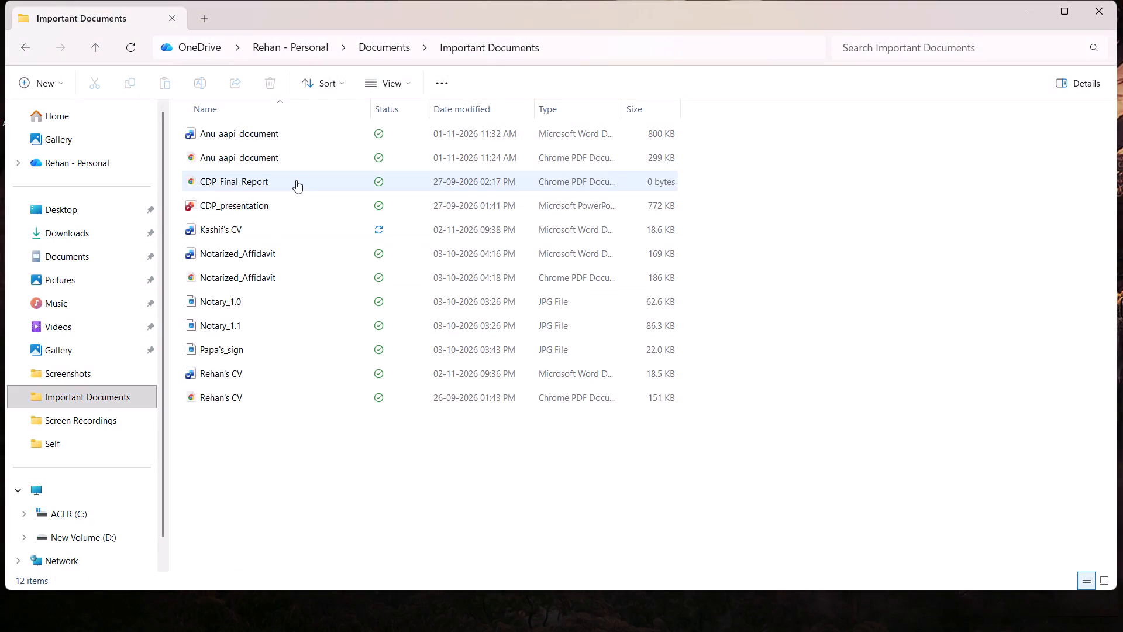
scroll(296, 180, "up", 1)
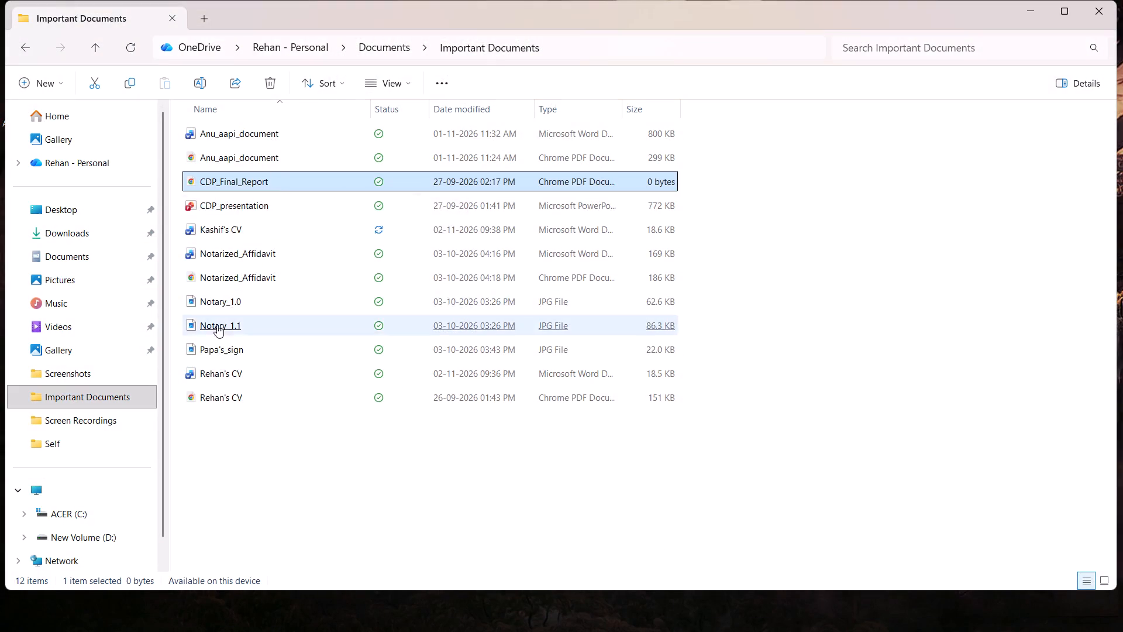
left_click(254, 239)
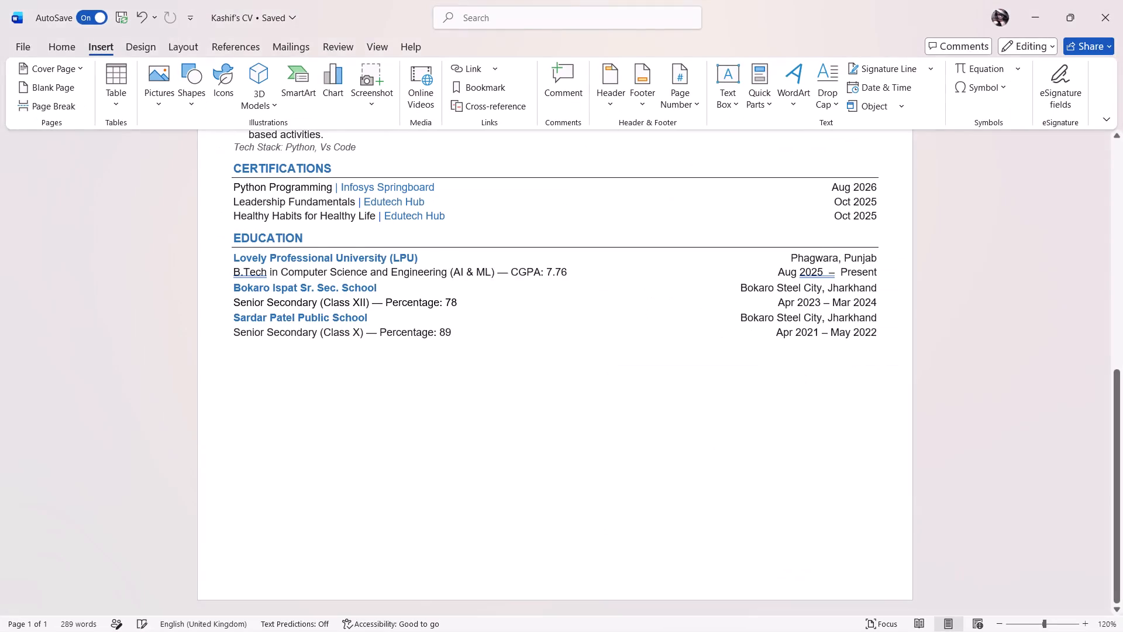
Save the CV as a PDF named "Kashif's CV" in Documents > Important Documents on this PC.
scroll(408, 310, "up", 5)
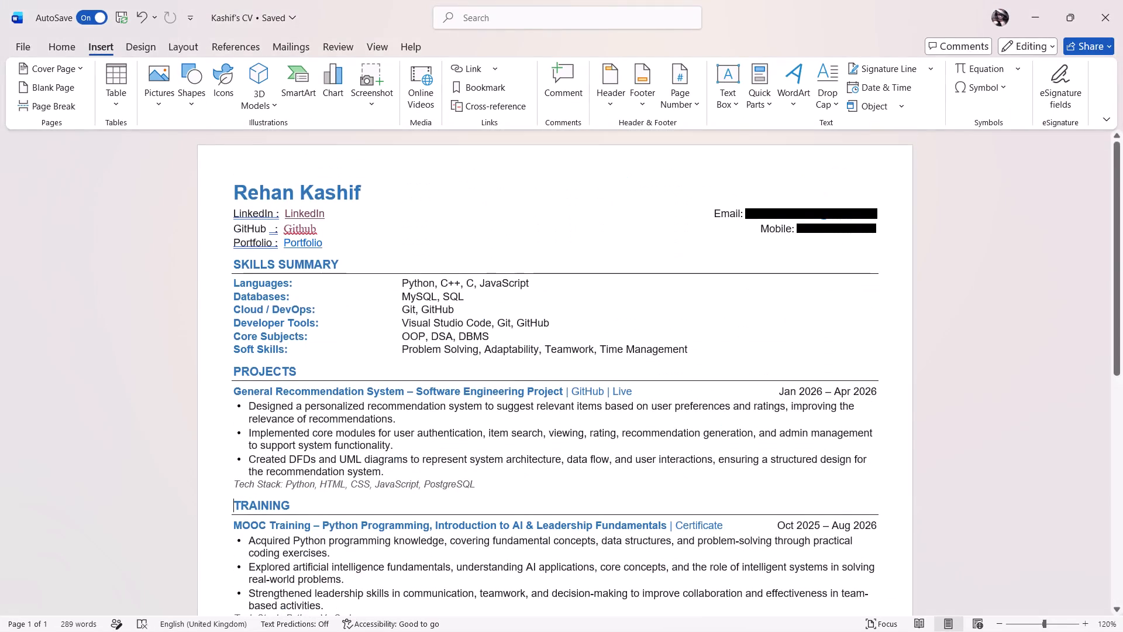
scroll(408, 310, "down", 4)
scroll(408, 310, "up", 2)
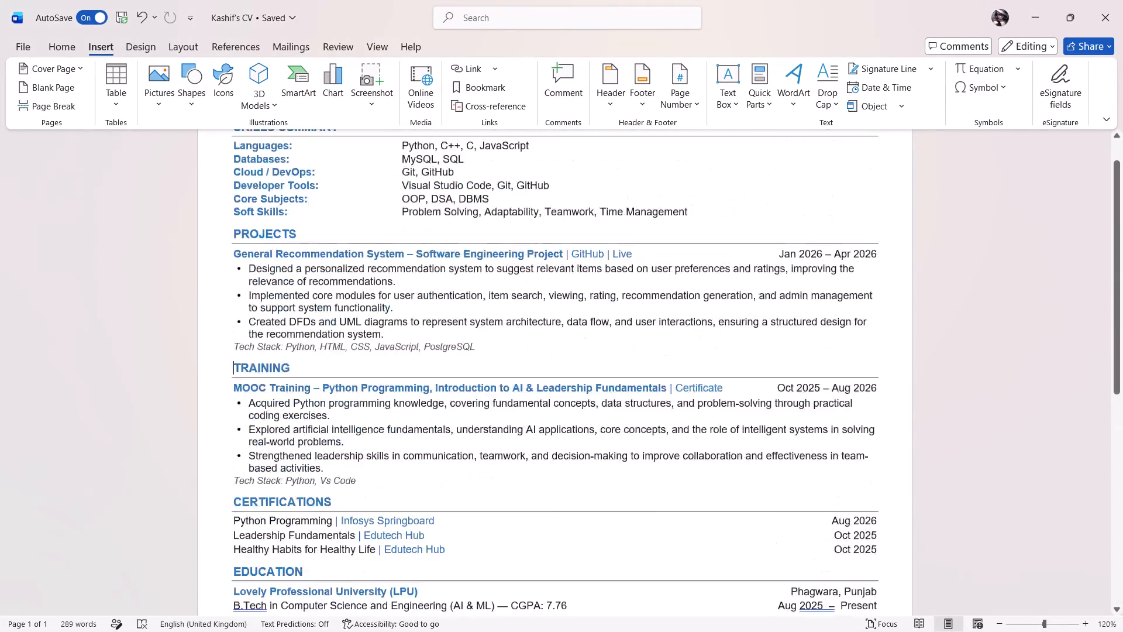
scroll(408, 310, "up", 3)
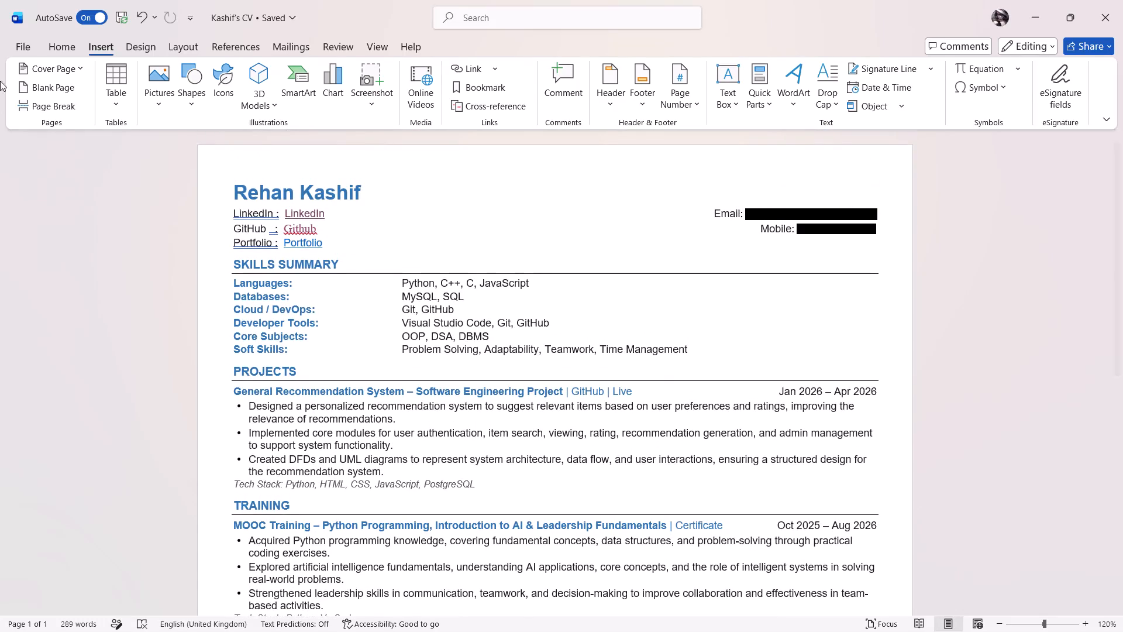
left_click(29, 47)
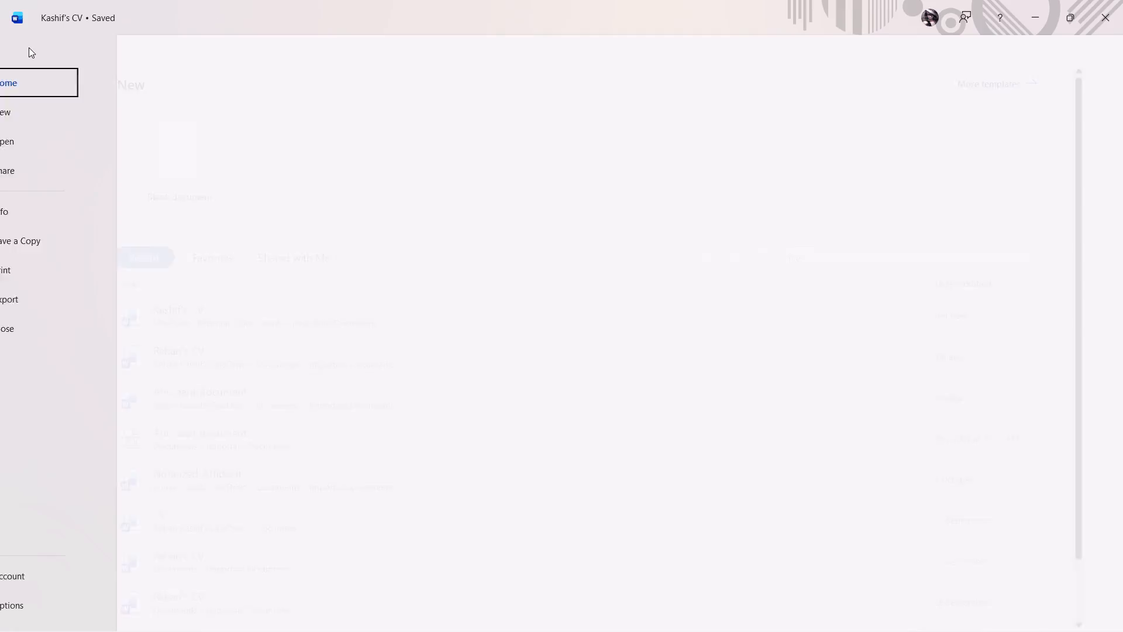
left_click(61, 241)
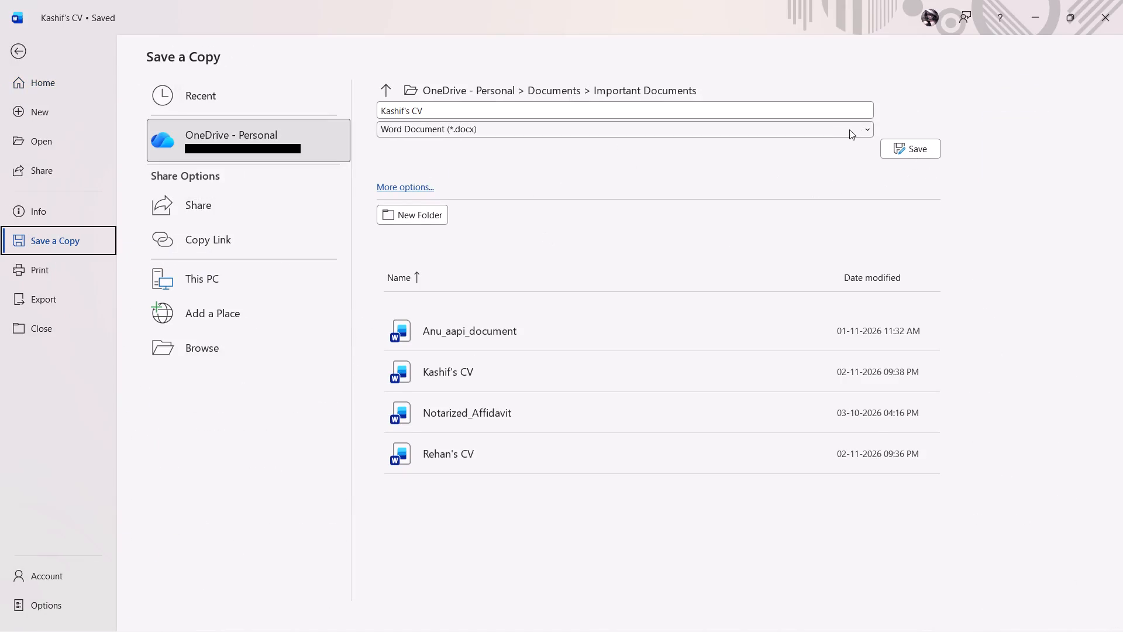
left_click(849, 129)
left_click(444, 249)
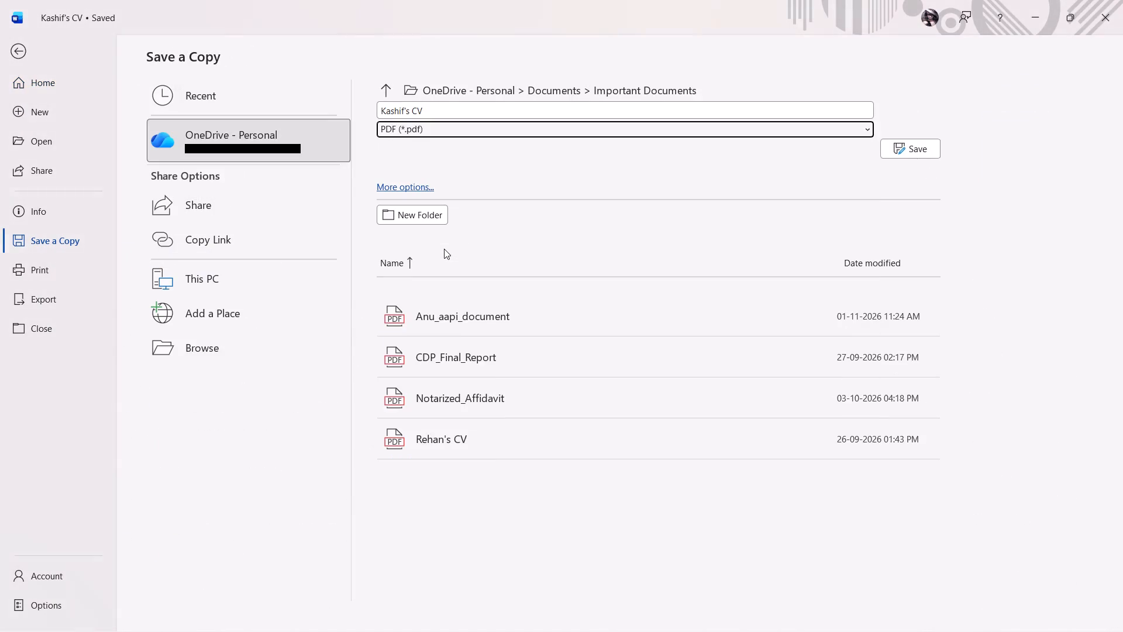
left_click(211, 271)
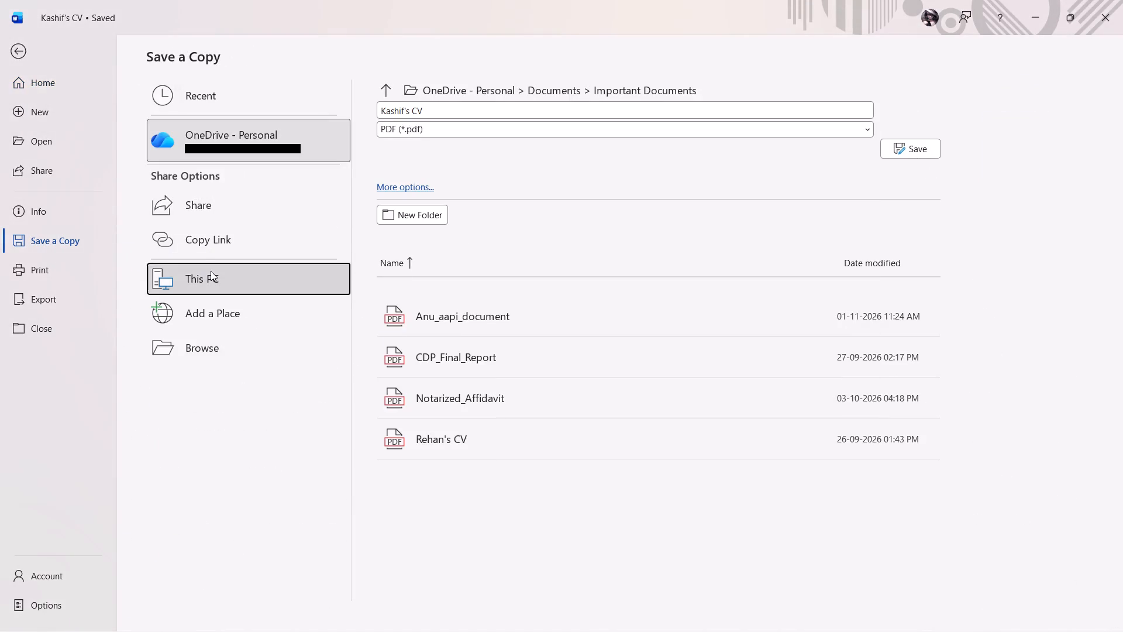
left_click(399, 186)
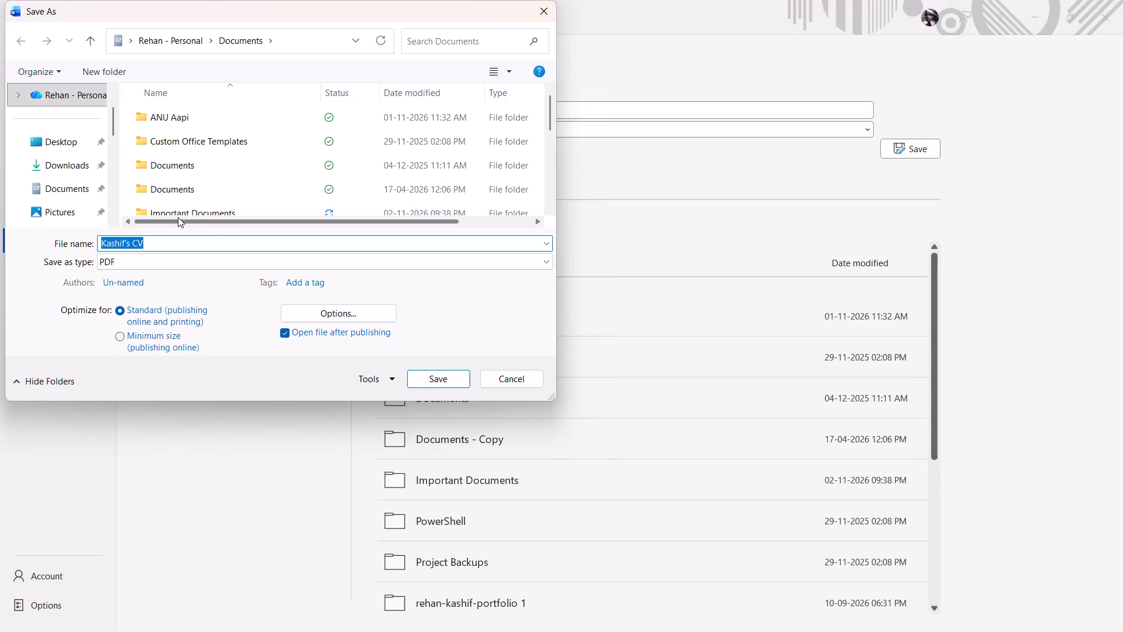
left_click(202, 211)
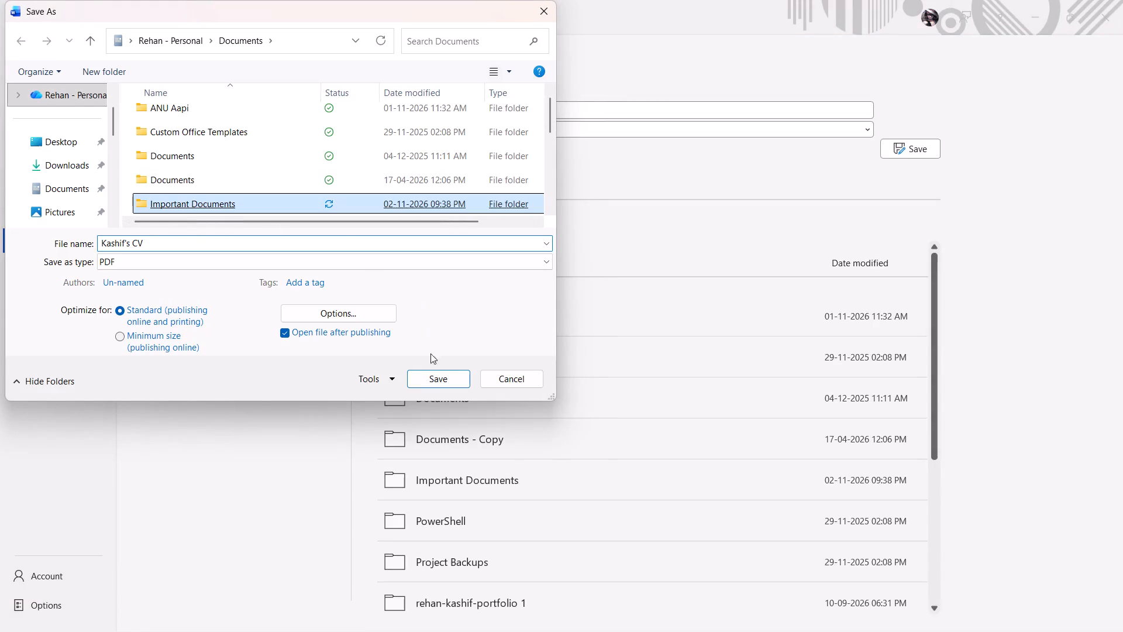
left_click(440, 380)
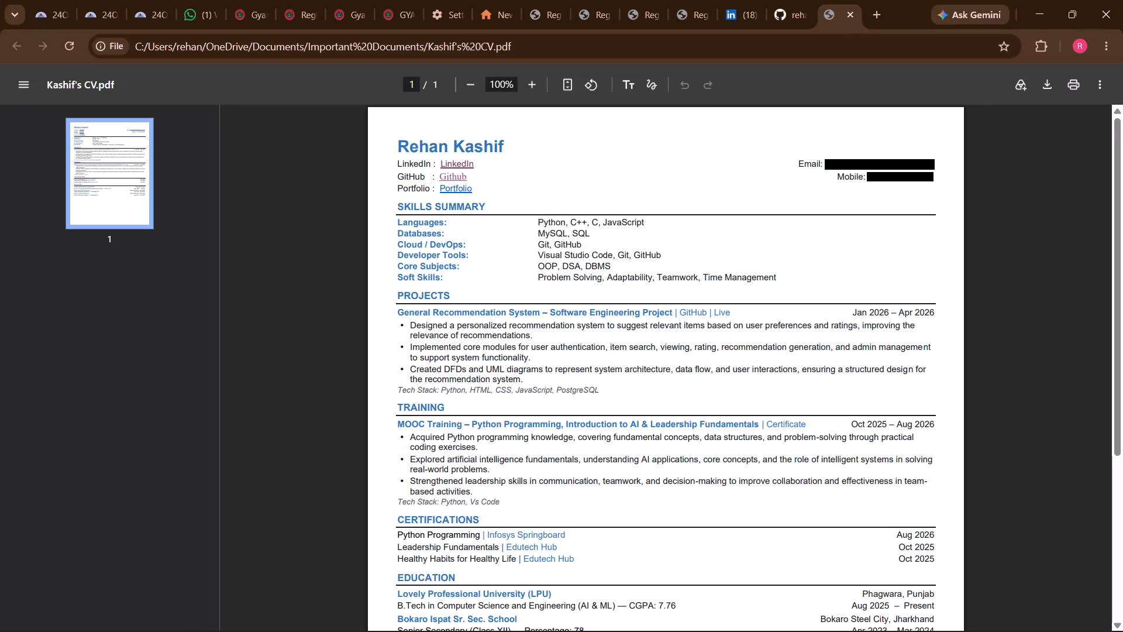
Test the GitHub link in the header of the exported PDF.
scroll(660, 290, "up", 1)
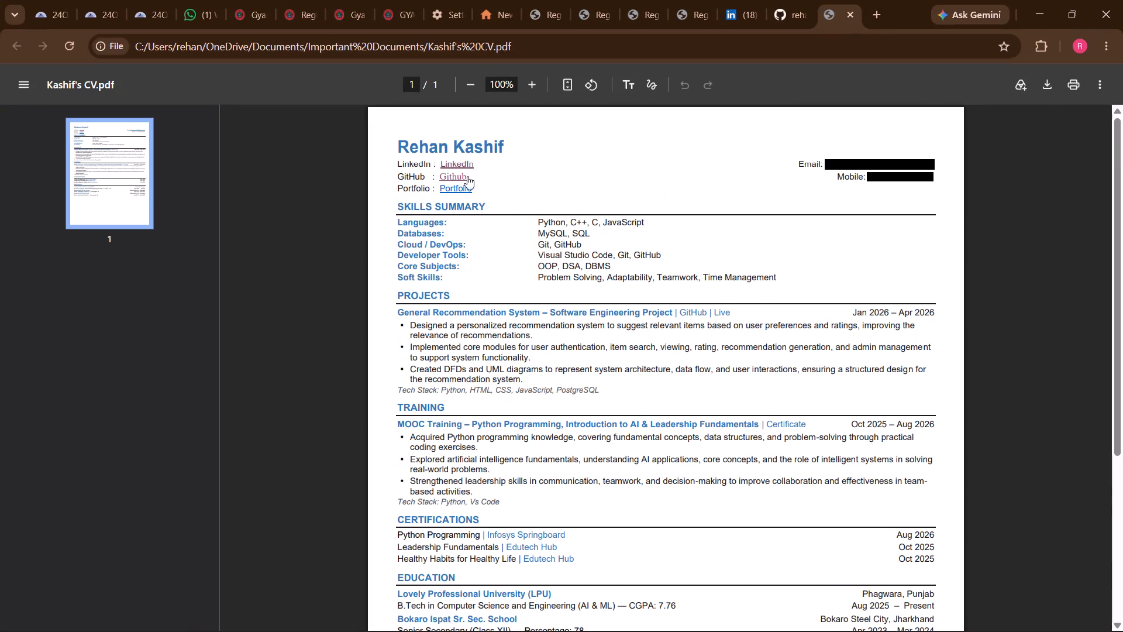
left_click(466, 177)
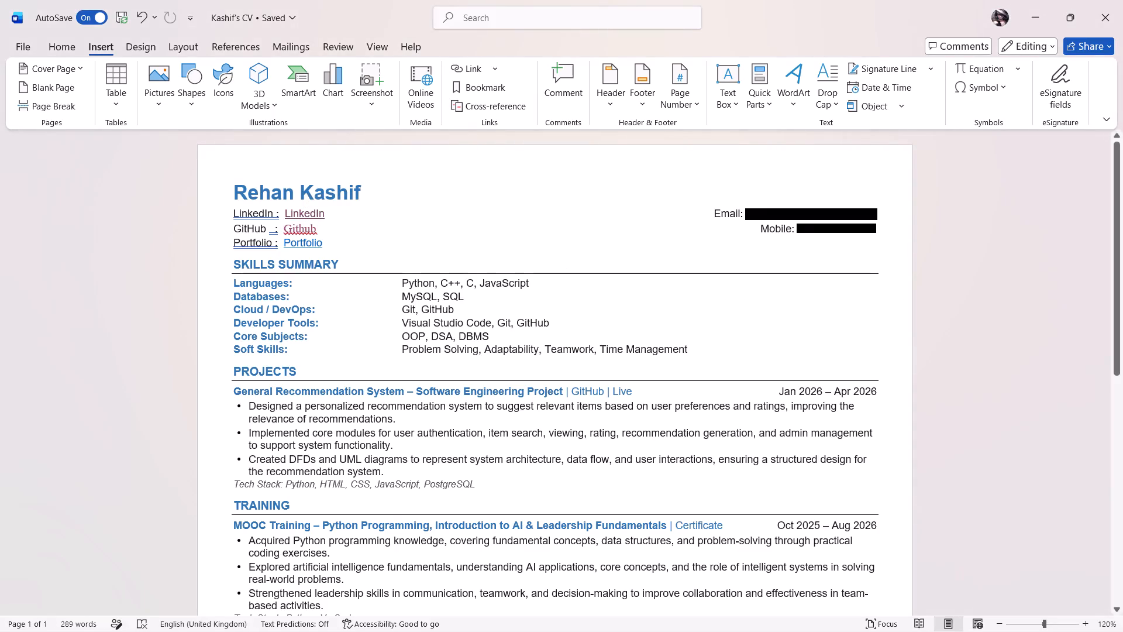
Examine the font formatting of the LinkedIn, GitHub and Portfolio link texts in the Word CV's header.
left_click_drag(322, 228, 285, 231)
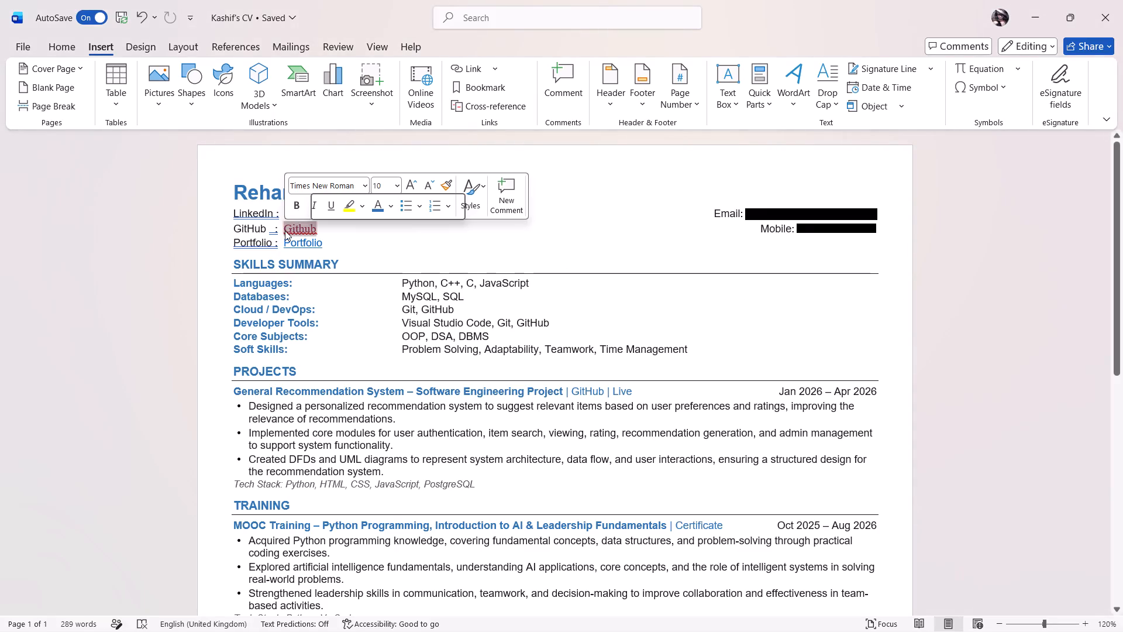
left_click(339, 237)
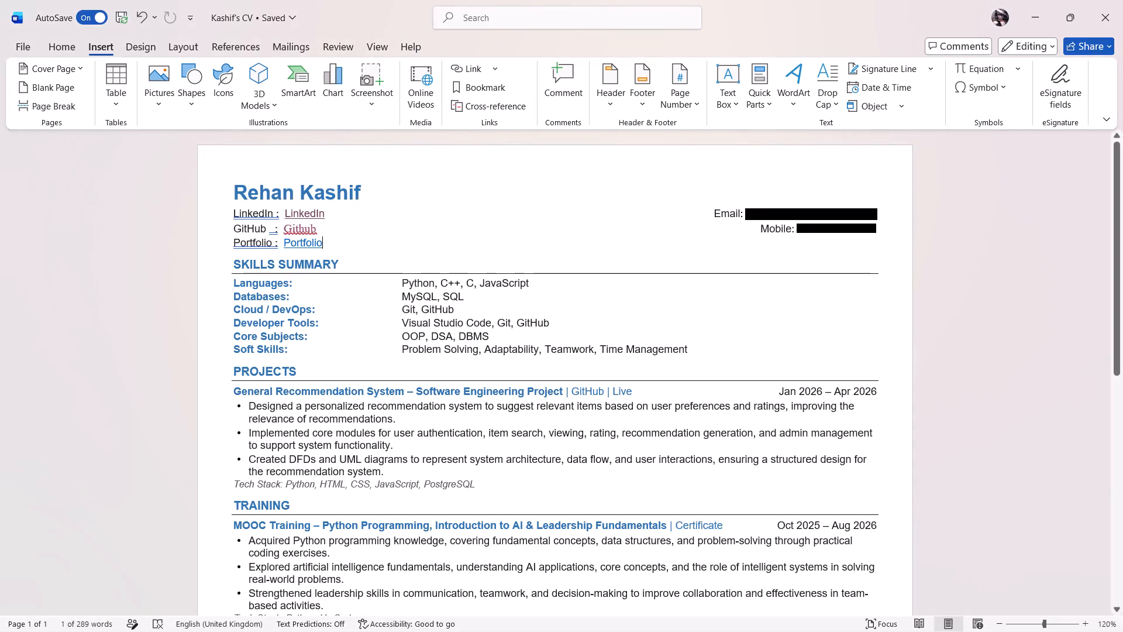
left_click_drag(329, 242, 283, 243)
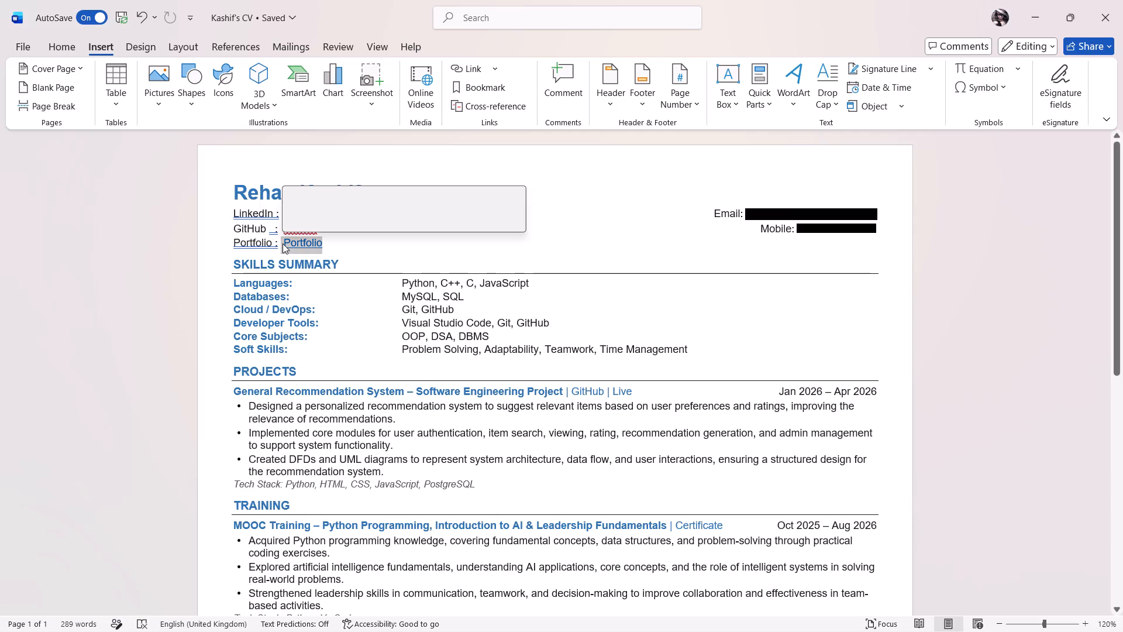
left_click(329, 239)
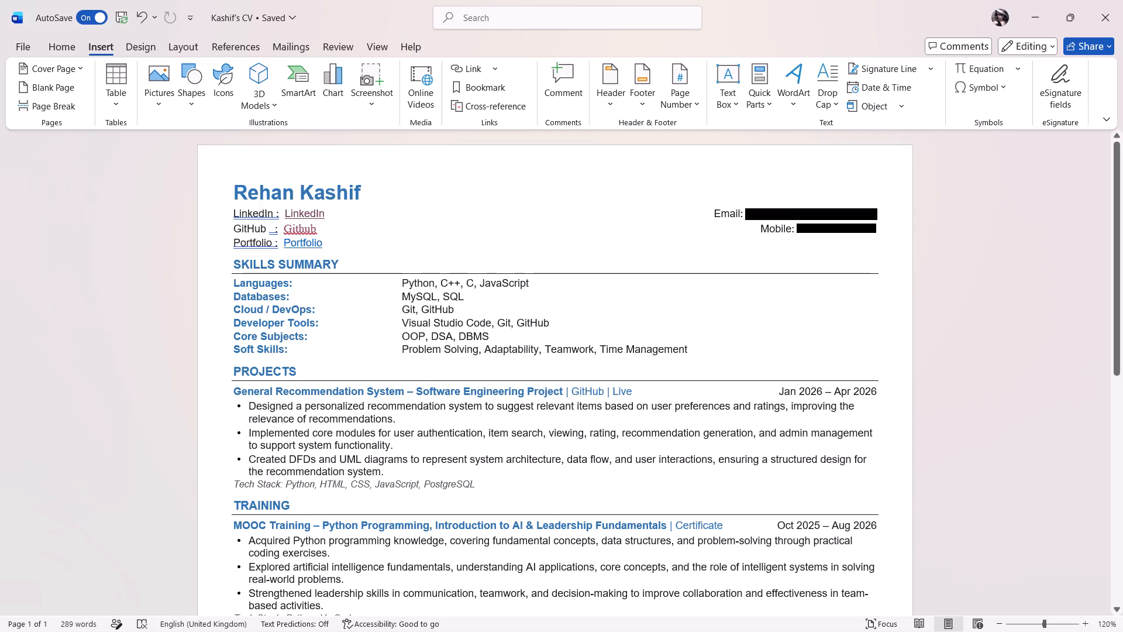
left_click_drag(325, 214, 286, 211)
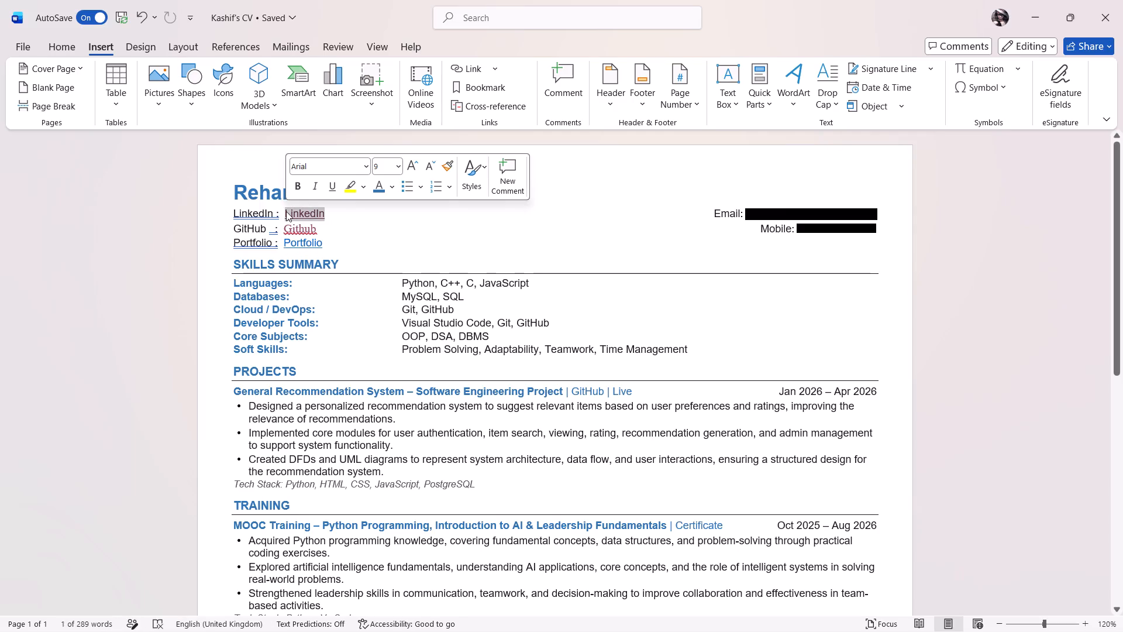
left_click(316, 223)
left_click(323, 227)
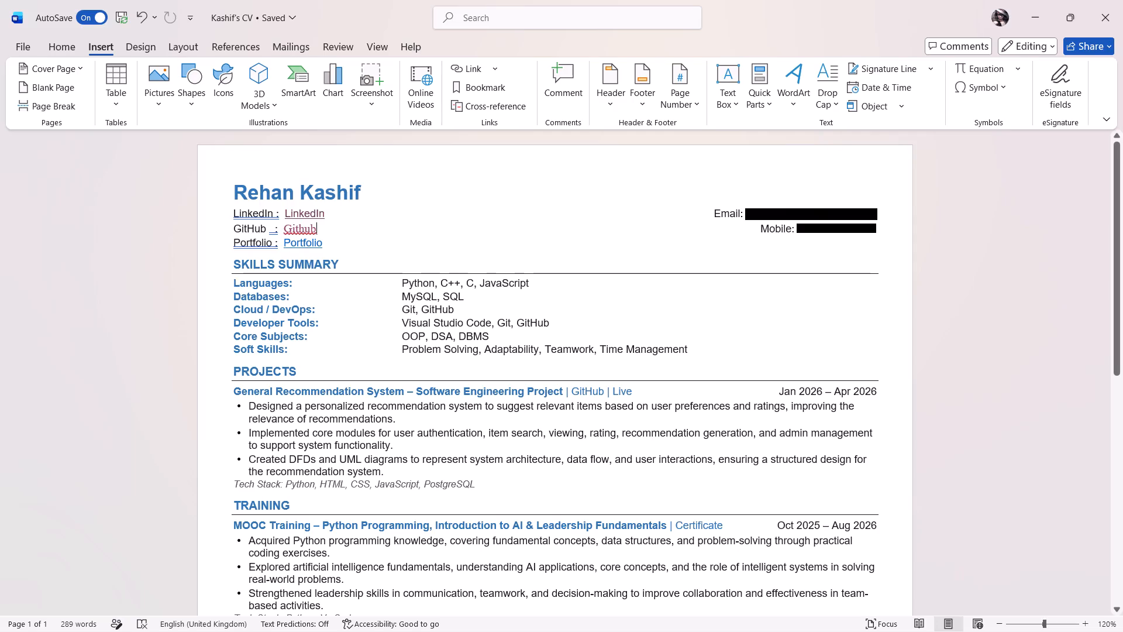
left_click_drag(330, 249, 375, 234)
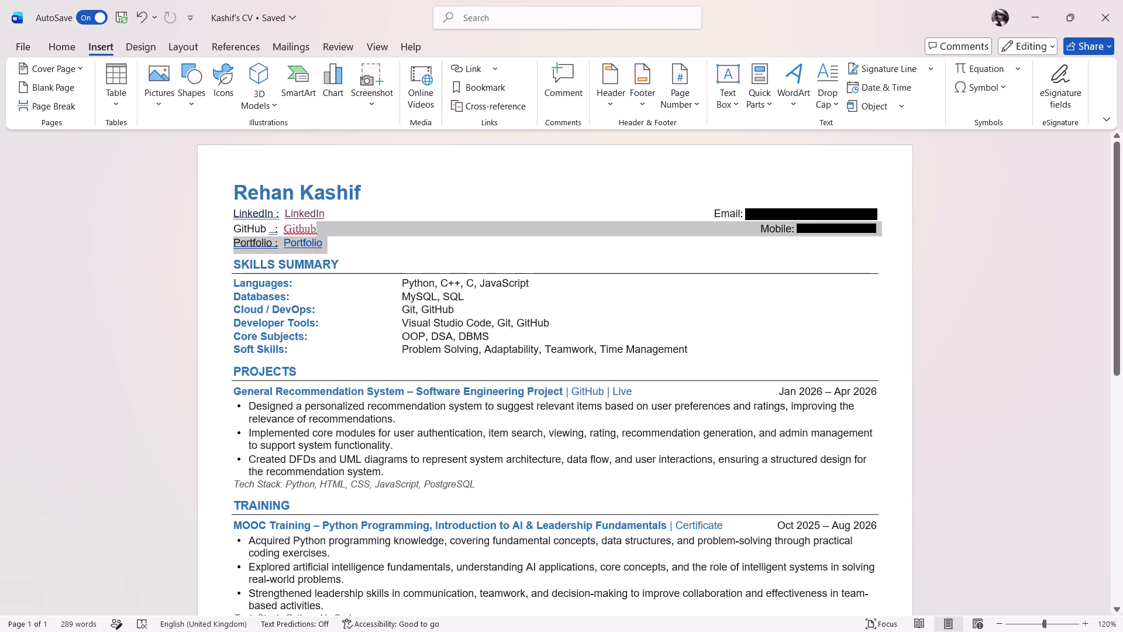
left_click_drag(375, 234, 322, 229)
left_click(322, 229)
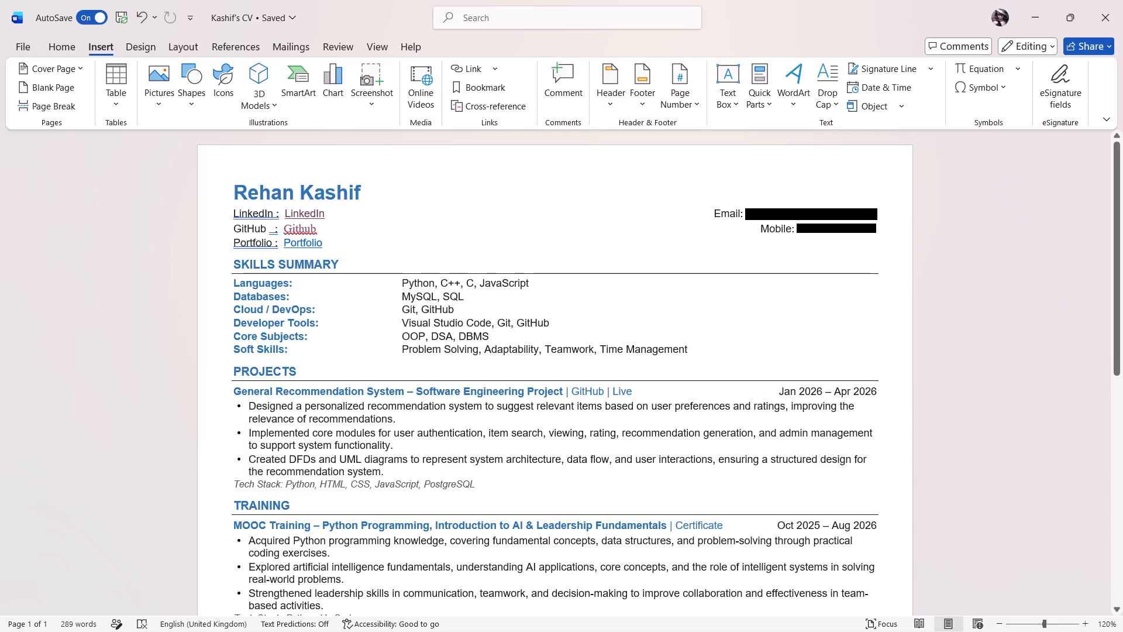
left_click_drag(332, 211, 313, 231)
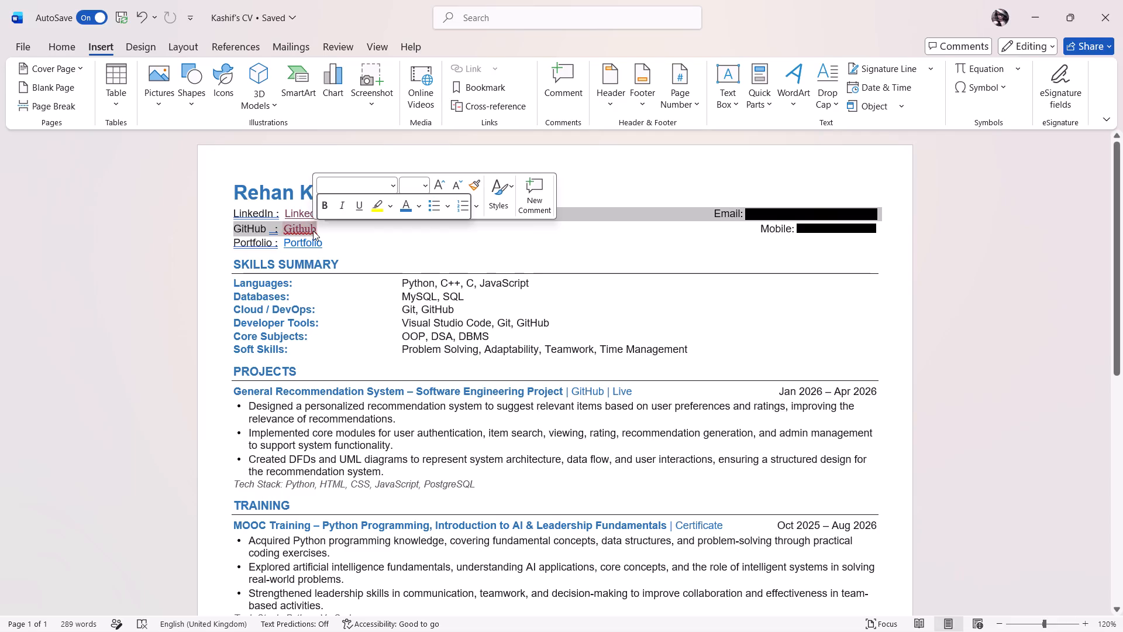
left_click(329, 239)
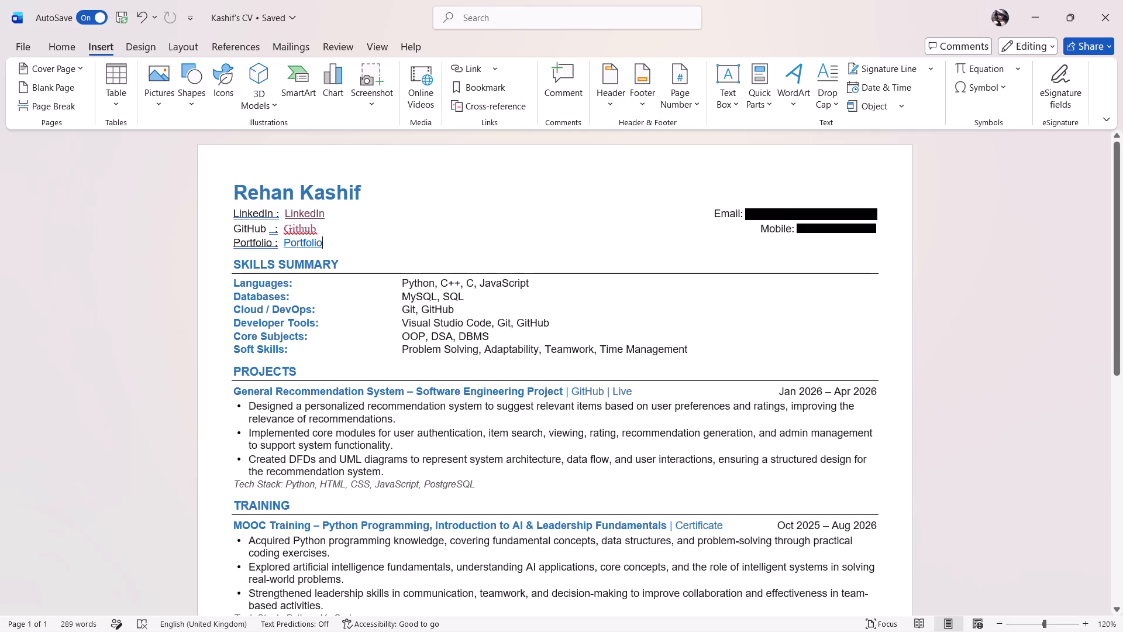
Correct the spelling of the GitHub link text in the CV header to "GitHub".
left_click(313, 229)
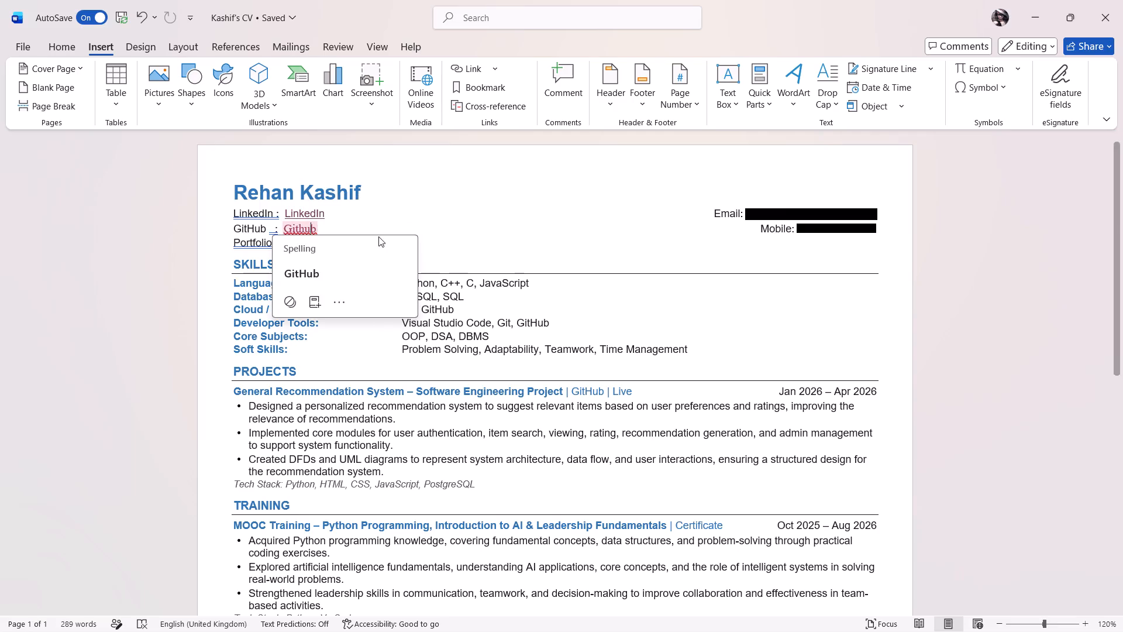
left_click(312, 273)
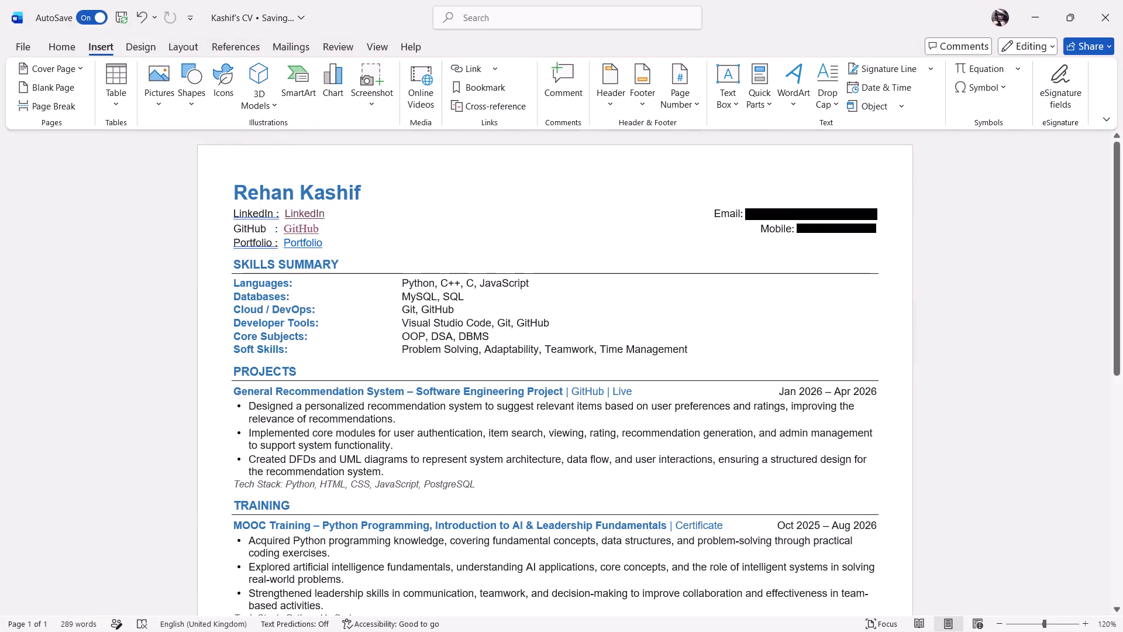
Apply a lighter blue theme colour as the font colour of the GitHub link text in the CV header.
right_click(308, 229)
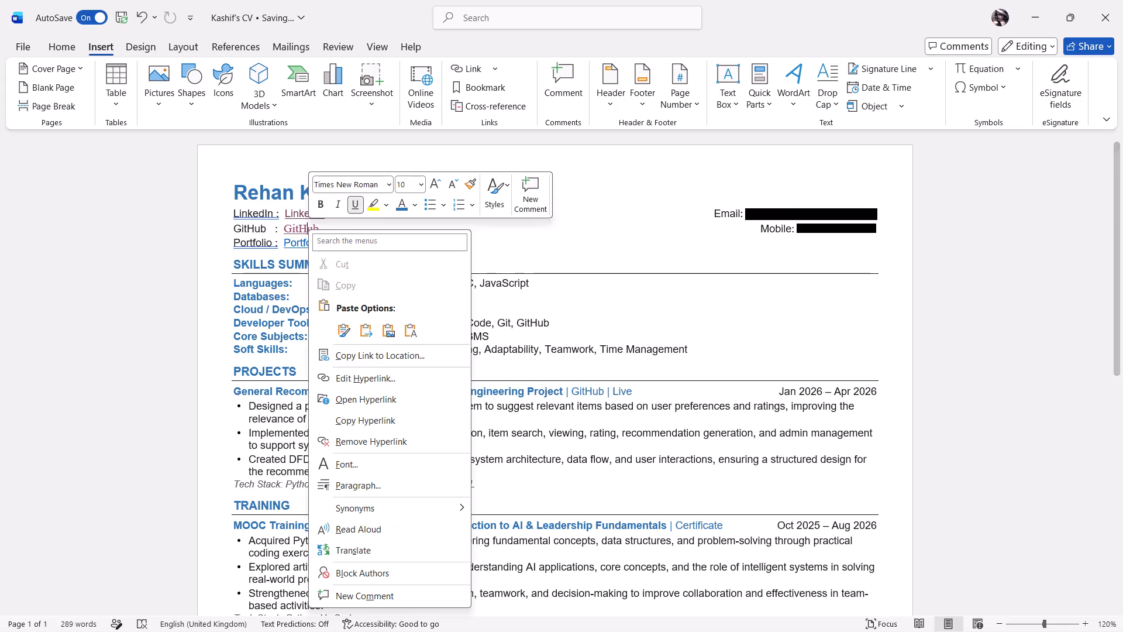
left_click(409, 207)
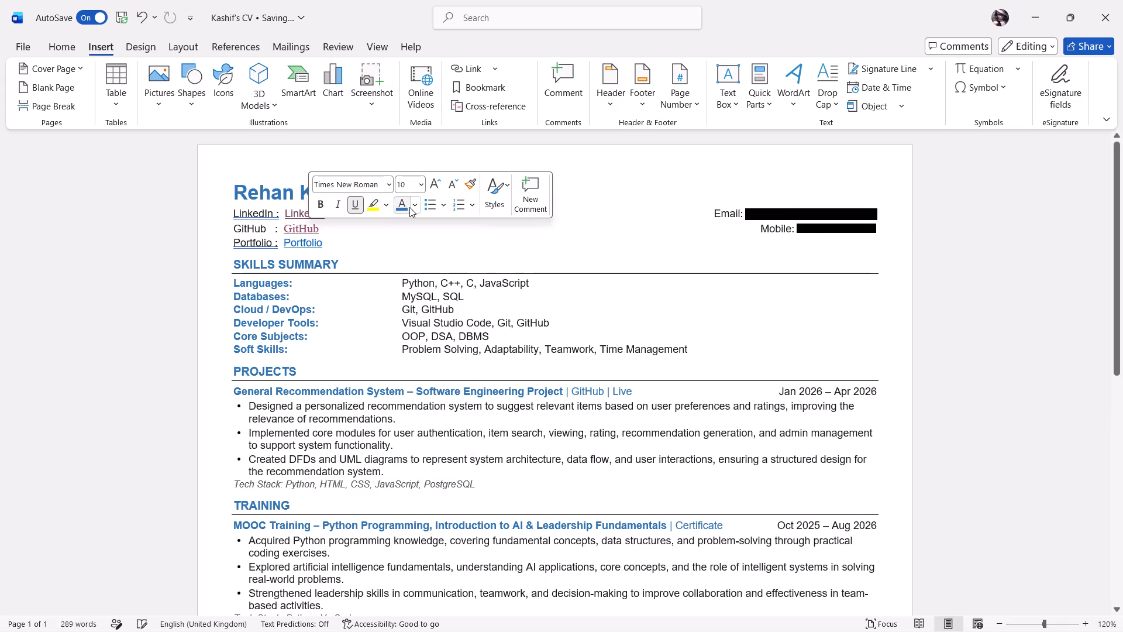
left_click(404, 207)
left_click(409, 207)
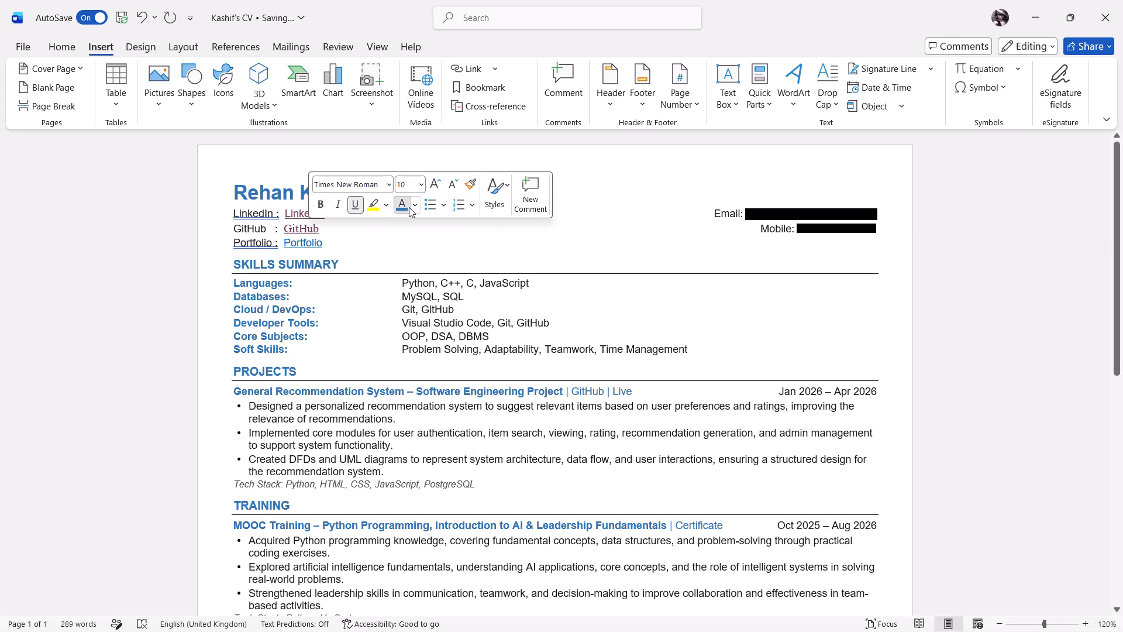
left_click(411, 207)
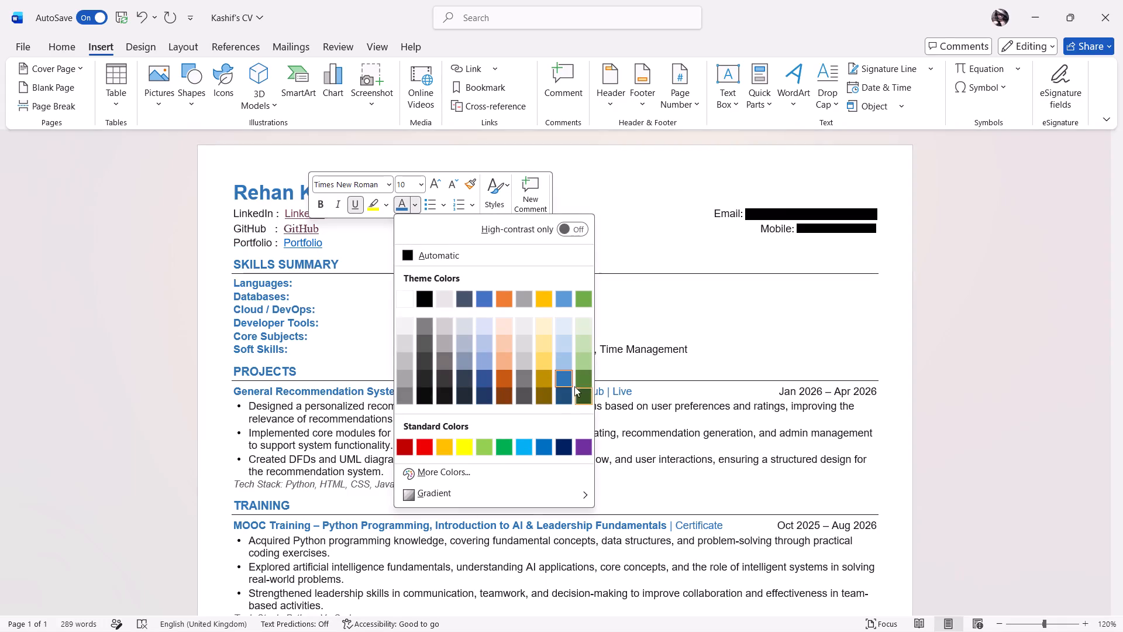
left_click(558, 355)
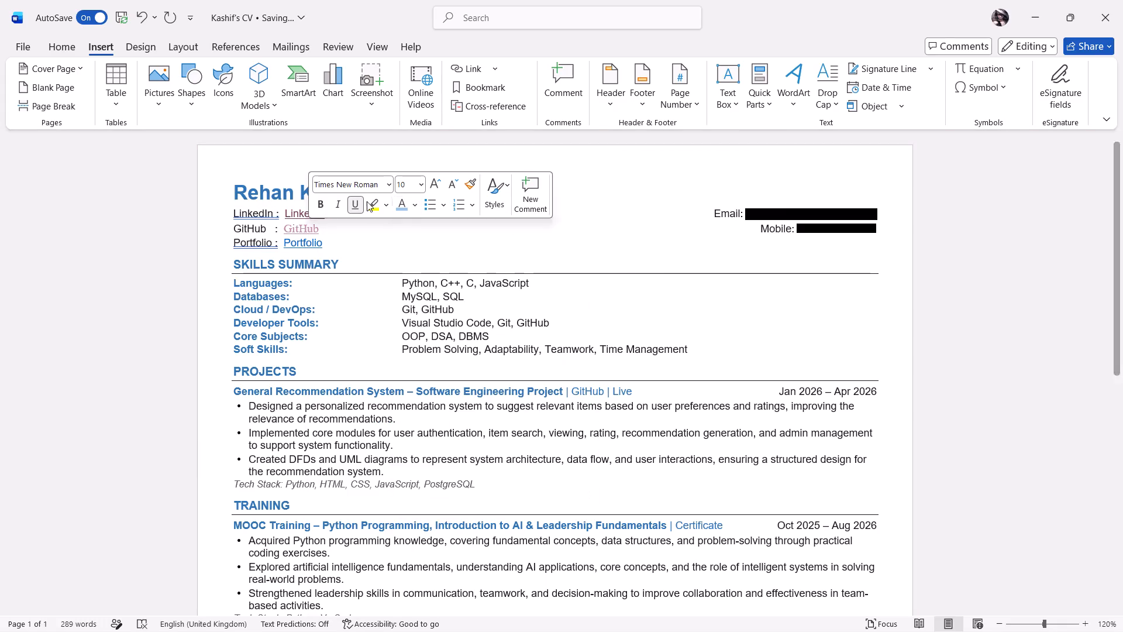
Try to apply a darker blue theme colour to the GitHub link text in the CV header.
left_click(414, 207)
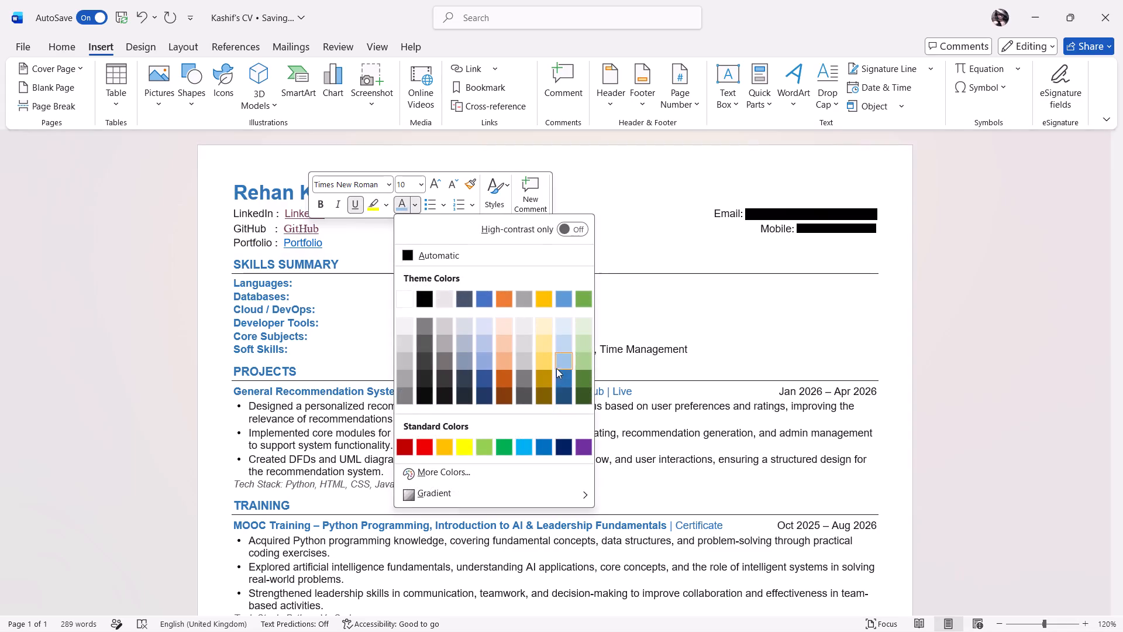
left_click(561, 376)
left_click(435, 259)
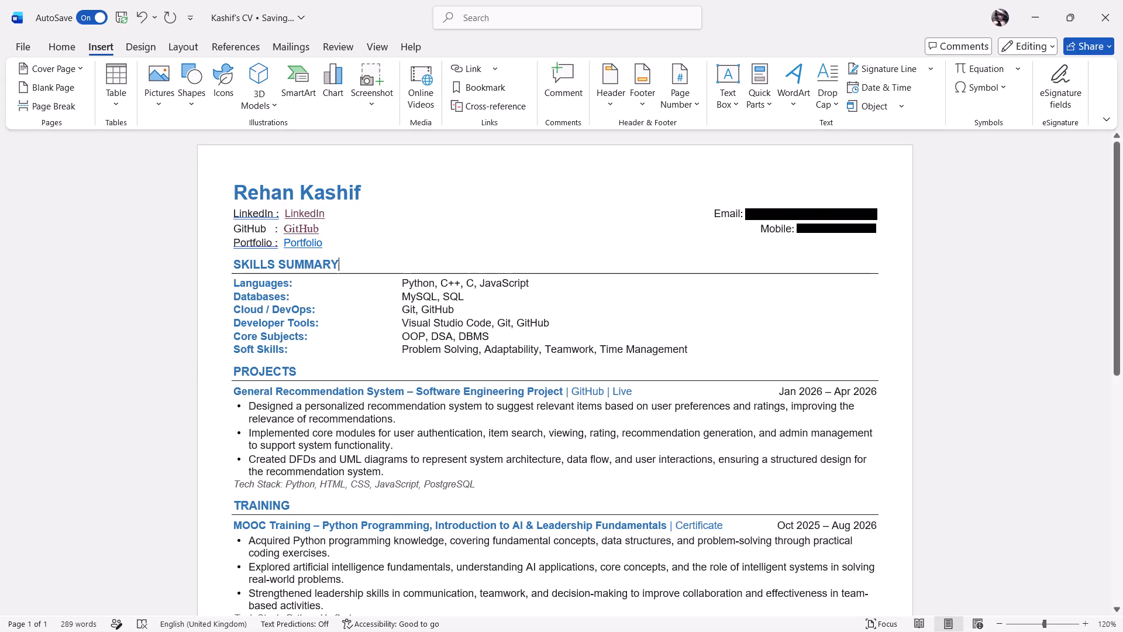
Open the GitHub link from the CV header in the browser and copy the profile page's address.
left_click(313, 226, "ctrl")
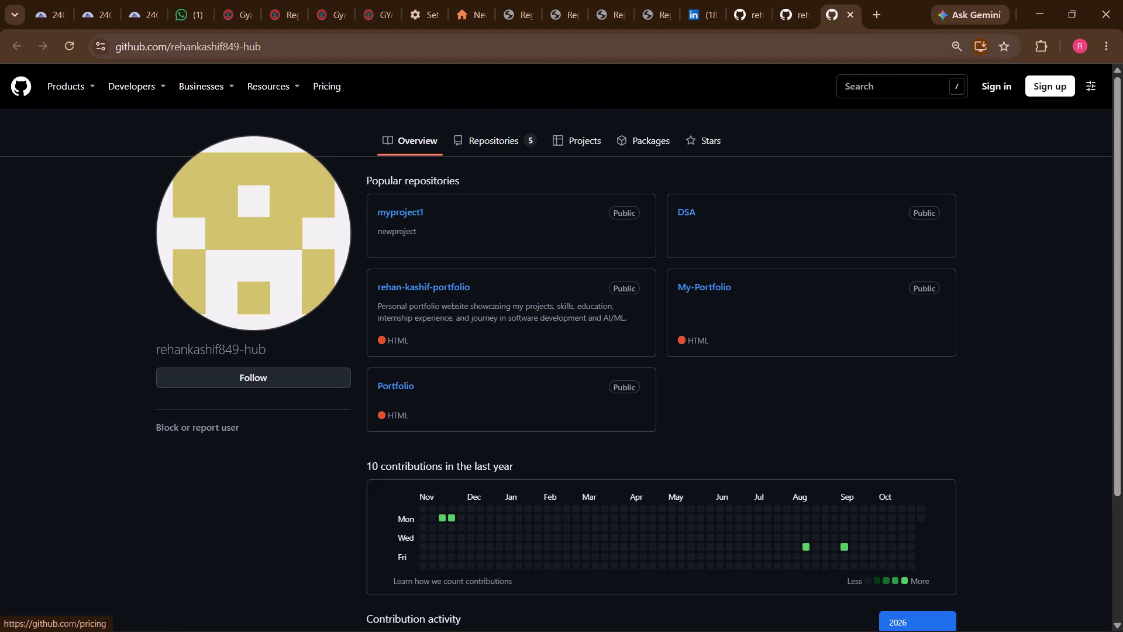
left_click_drag(268, 50, 102, 23)
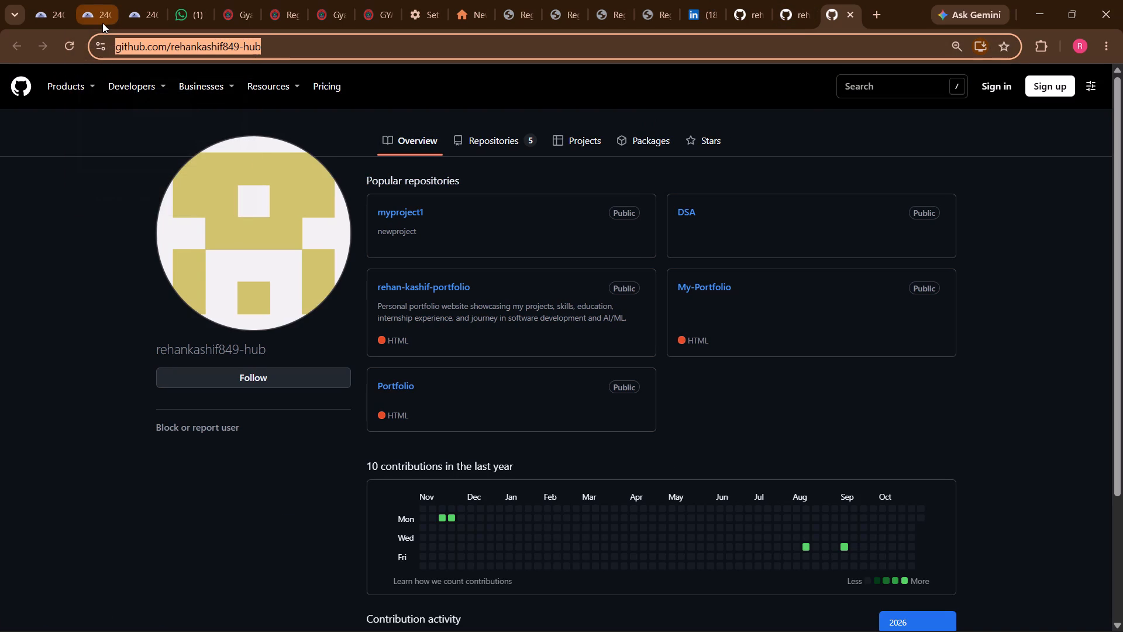
key("ctrl+c")
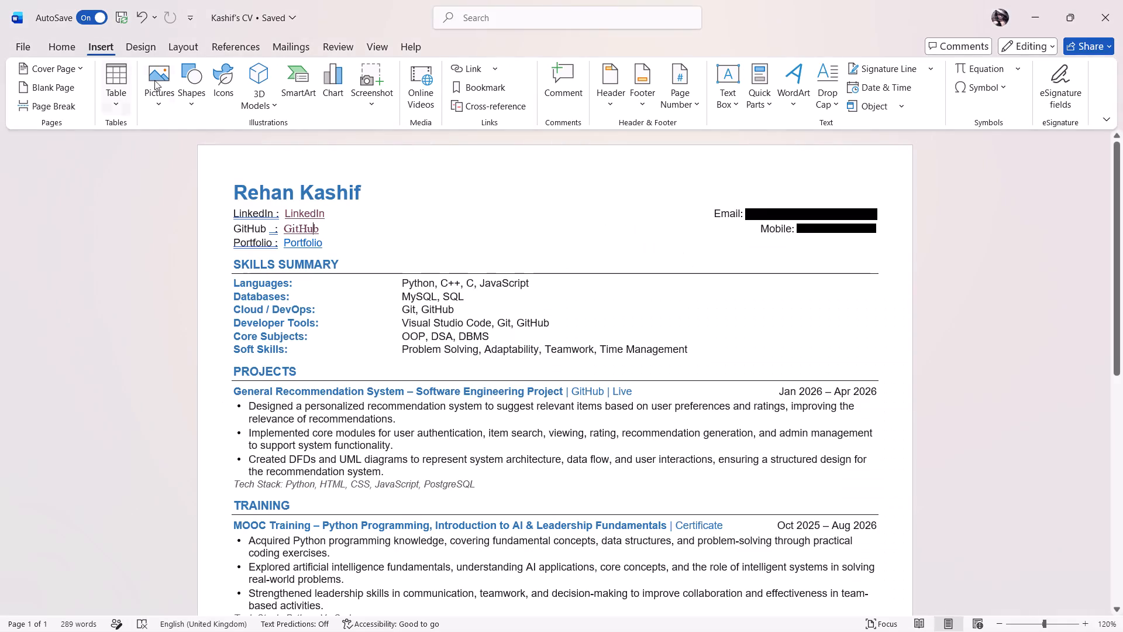
Replace the GitHub hyperlink in the CV header with the plain text "Github".
left_click(322, 226)
key("ctrl+BackSpace")
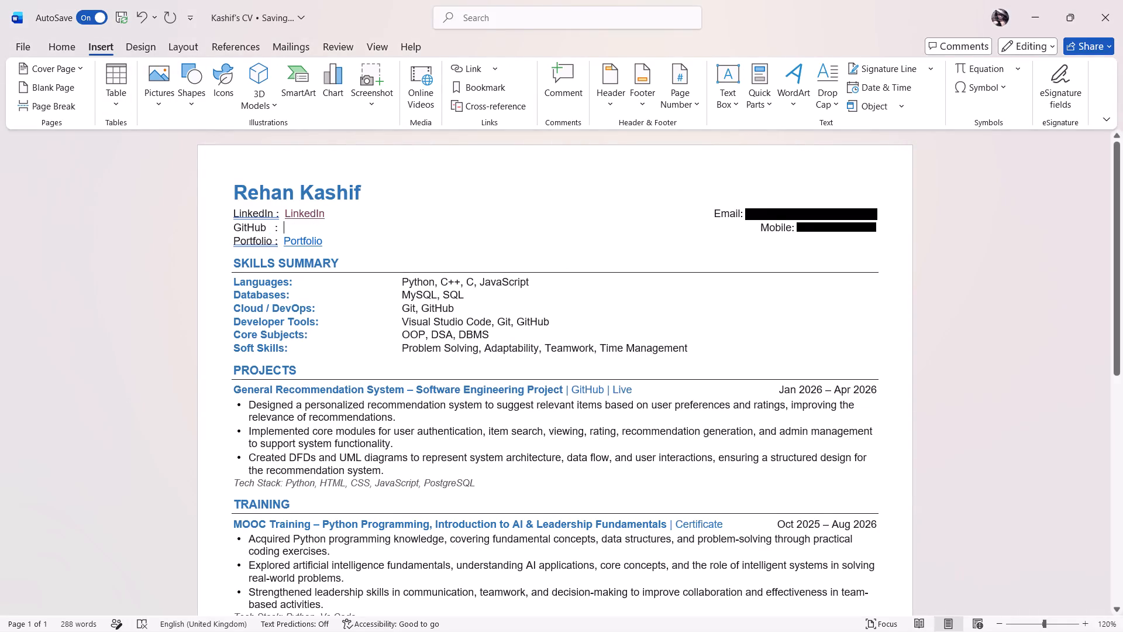
key("shift+g")
type("ithu")
key("m")
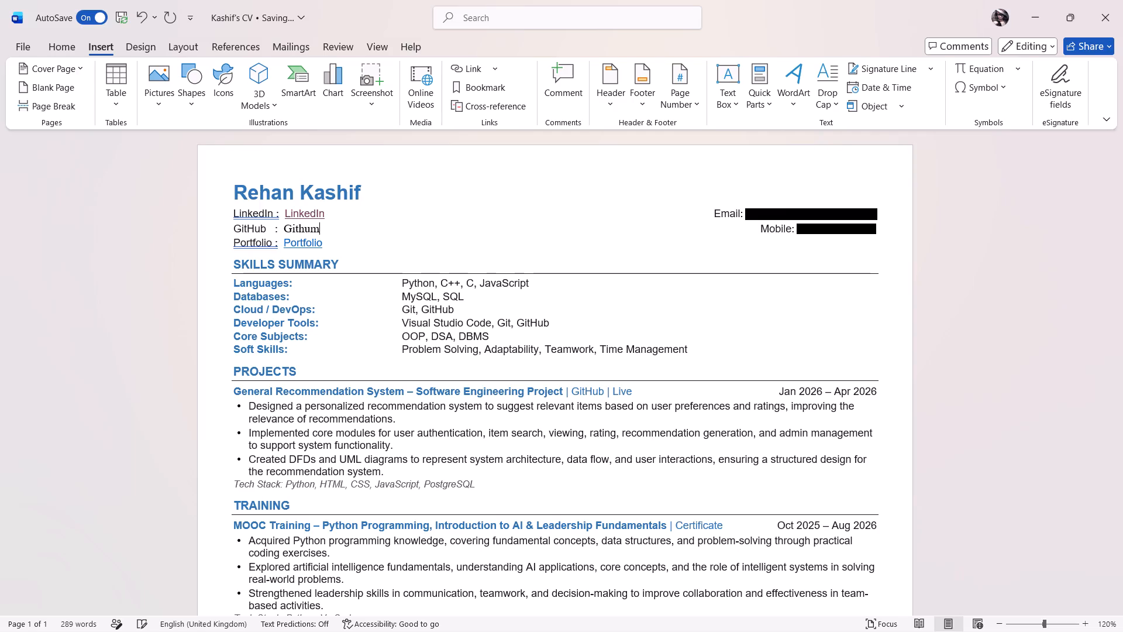
key("BackSpace")
key("b")
Apply a darker blue theme colour as the font colour of the "Github" text in the CV header.
left_click_drag(314, 235, 289, 230)
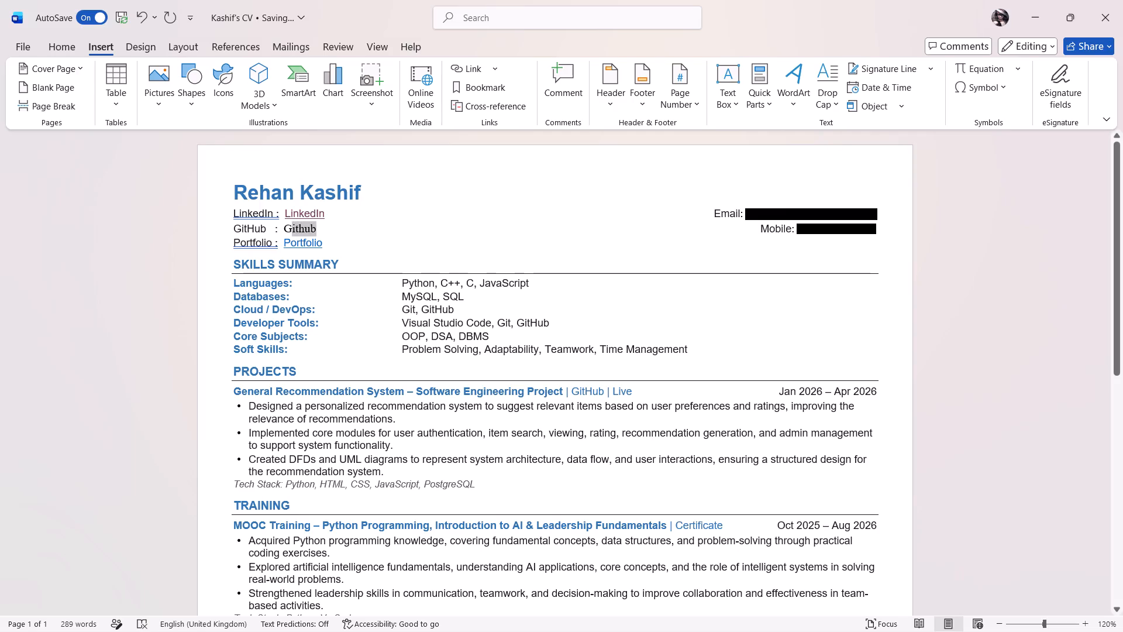
left_click_drag(289, 230, 286, 230)
left_click(387, 208)
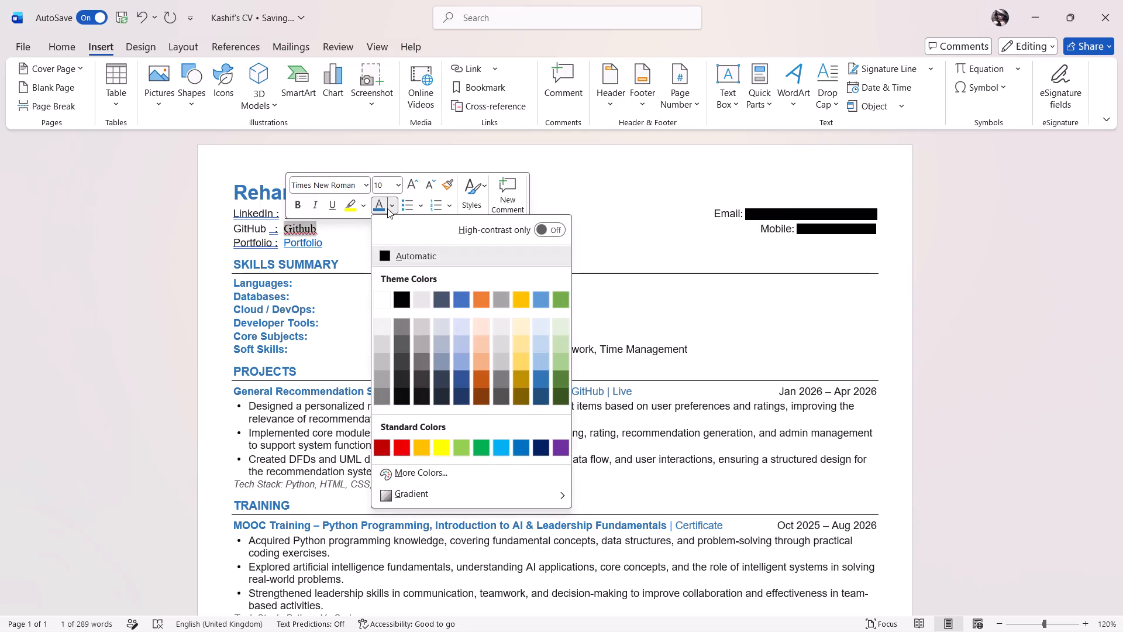
left_click(543, 383)
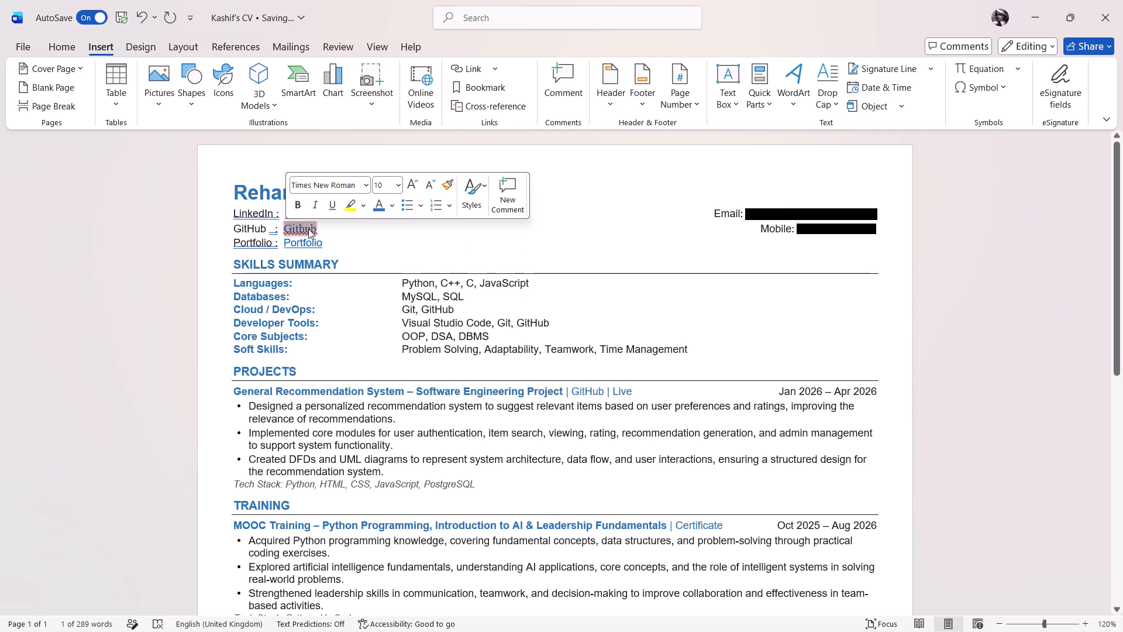
left_click(335, 236)
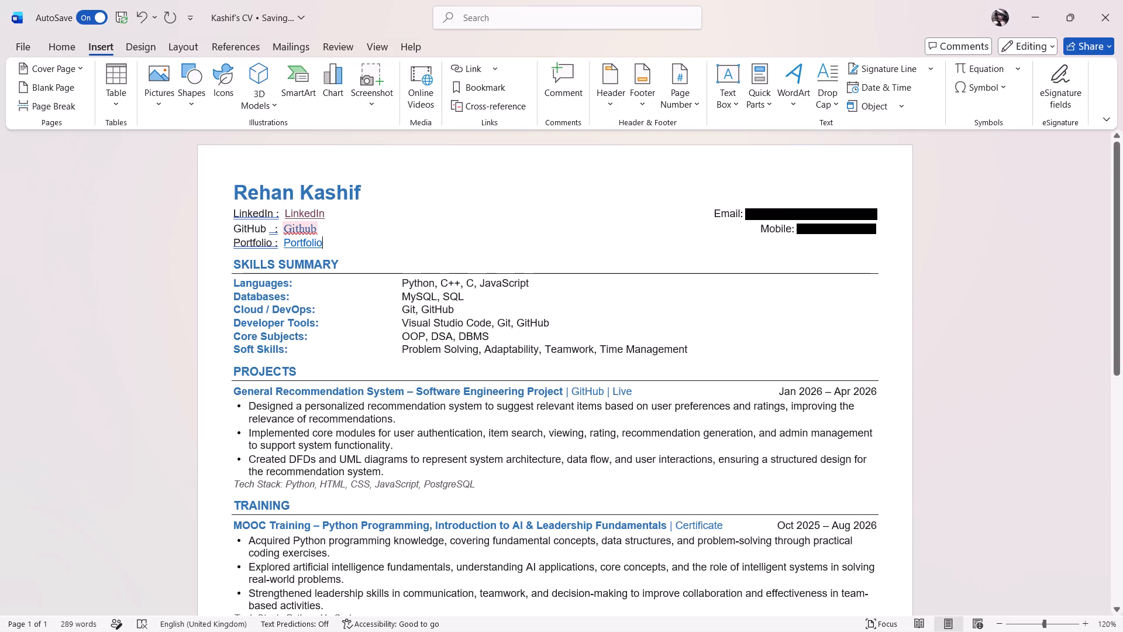
Correct the spelling of the retyped "Github" text in the CV header to "GitHub".
left_click_drag(317, 232, 284, 231)
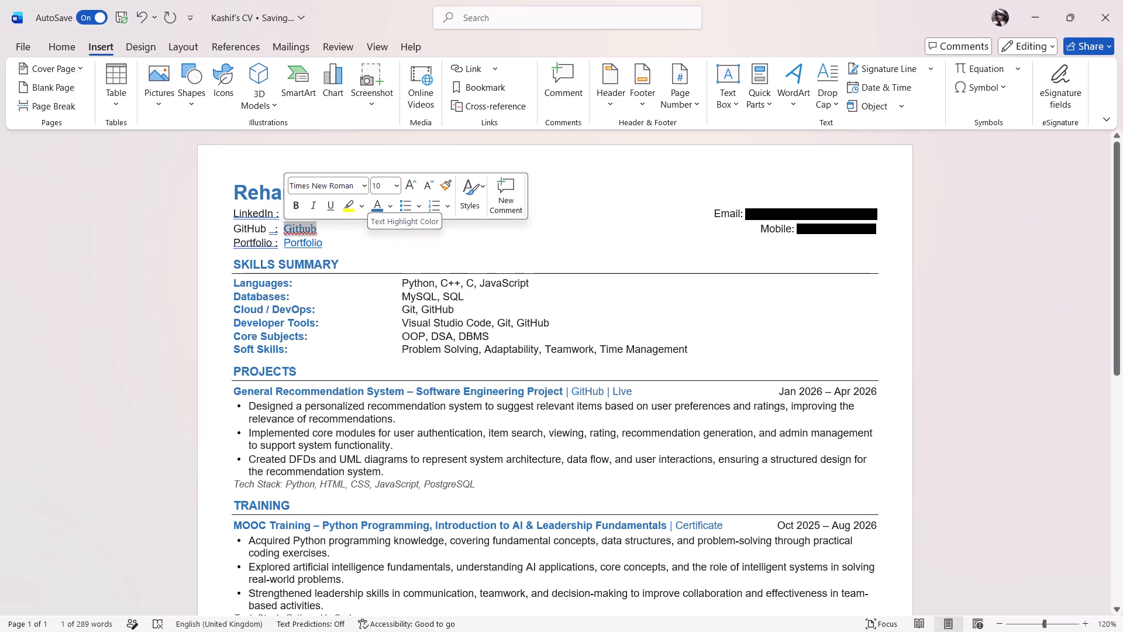
left_click(309, 228)
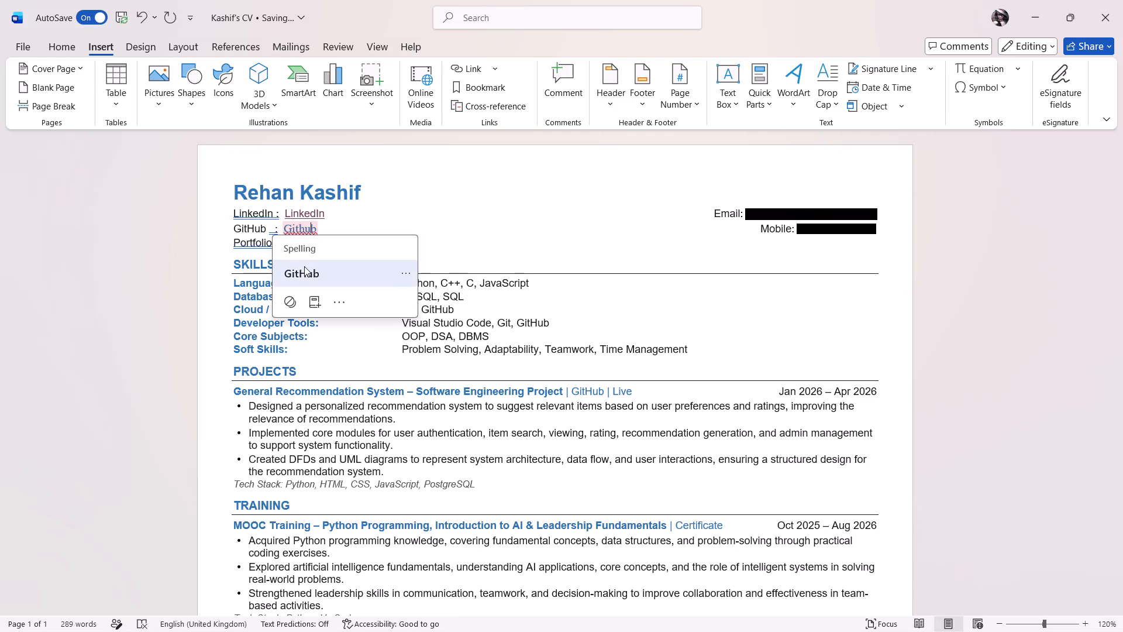
left_click(304, 266)
Insert a hyperlink on the "GitHub" text in the CV header using the copied GitHub profile address.
left_click_drag(325, 212, 285, 214)
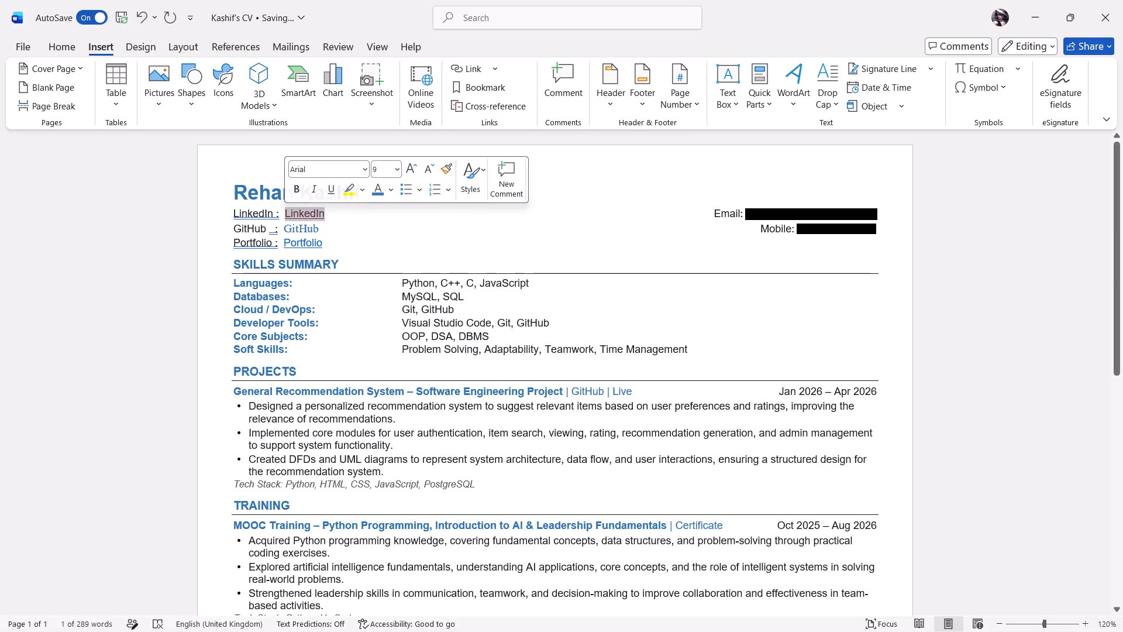
left_click(312, 230)
left_click_drag(318, 230, 284, 228)
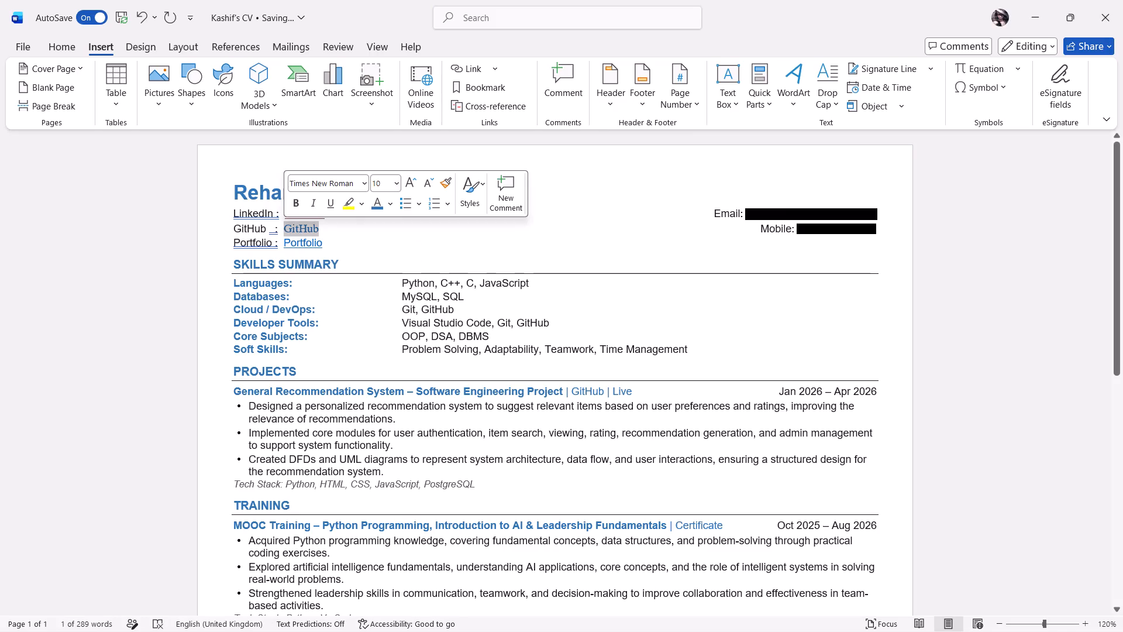
left_click(483, 75)
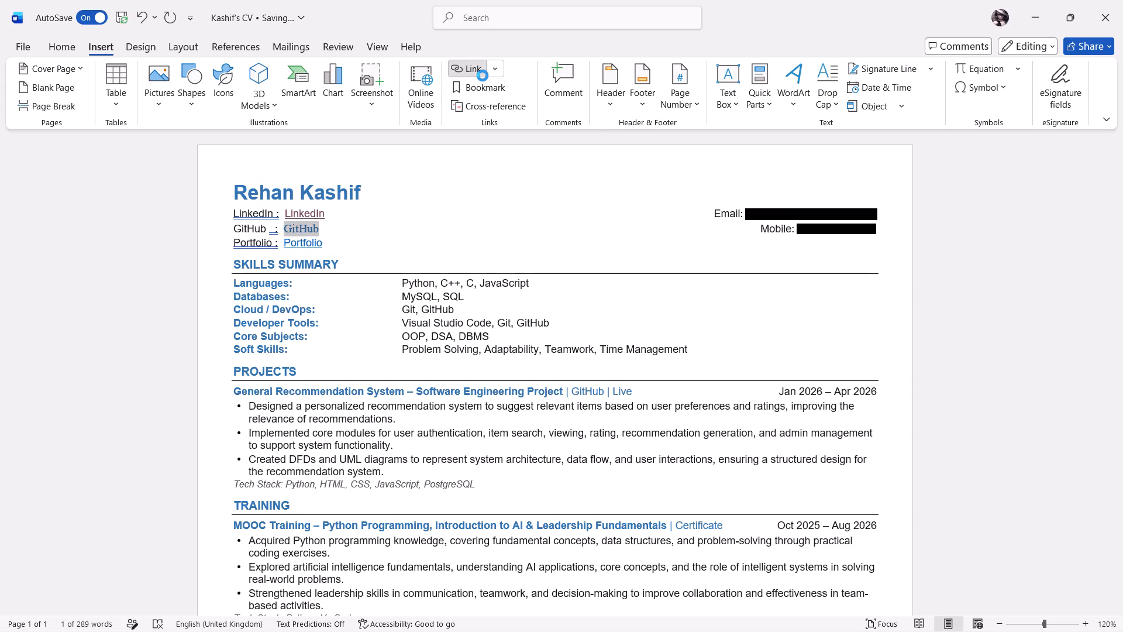
left_click(461, 366)
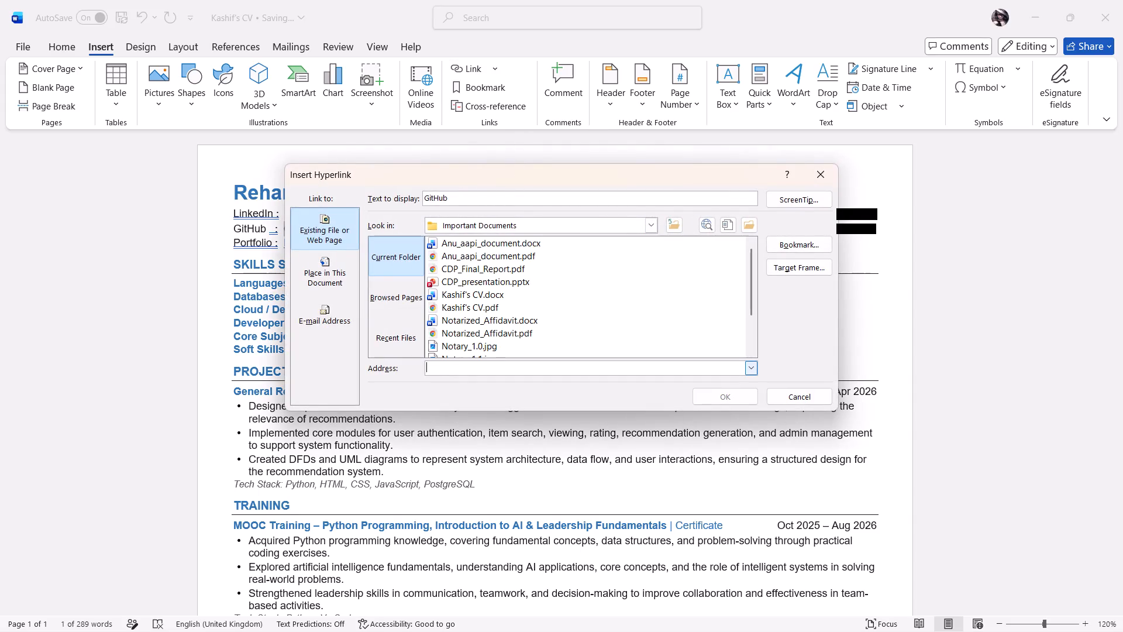
key("ctrl+v")
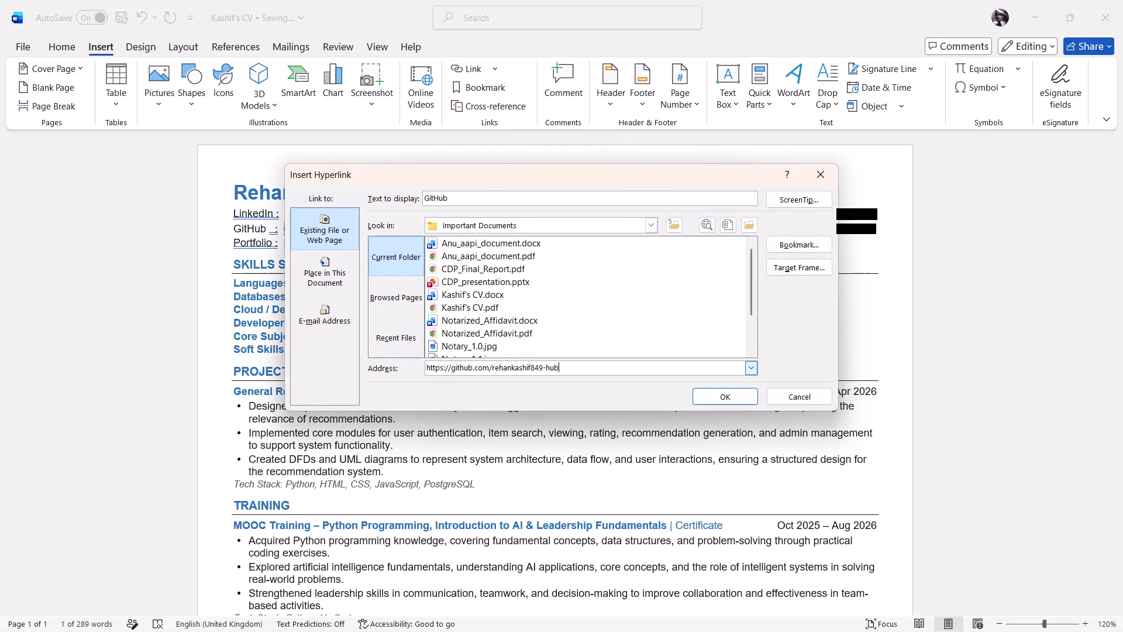
key("Return")
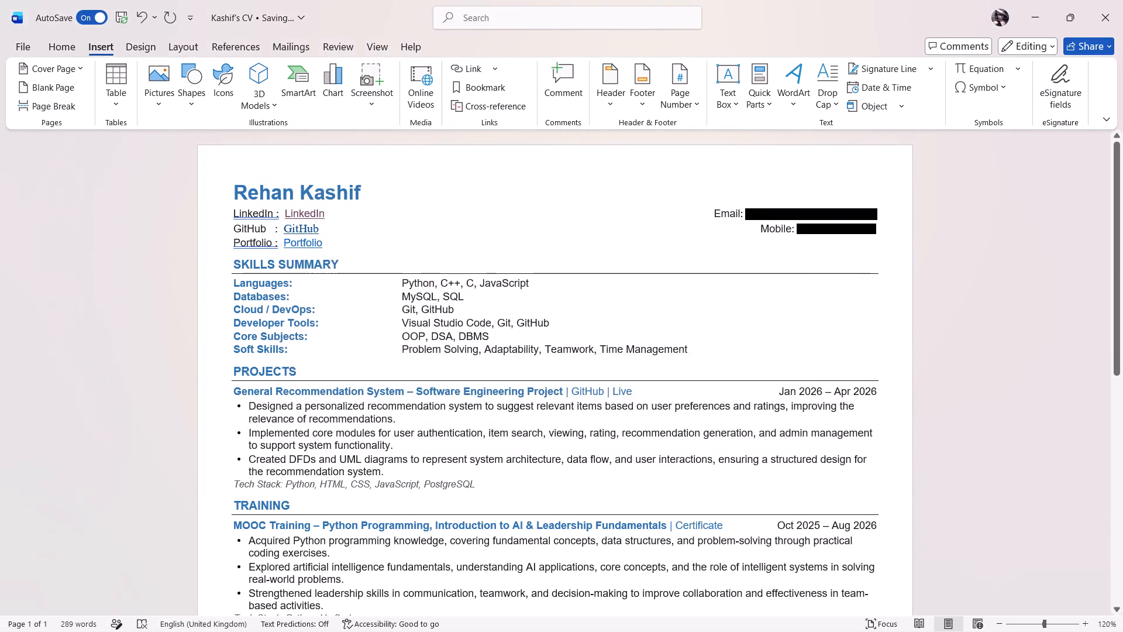
Open the LinkedIn link from the CV header in the browser and copy the profile page's address.
left_click(319, 213, "ctrl")
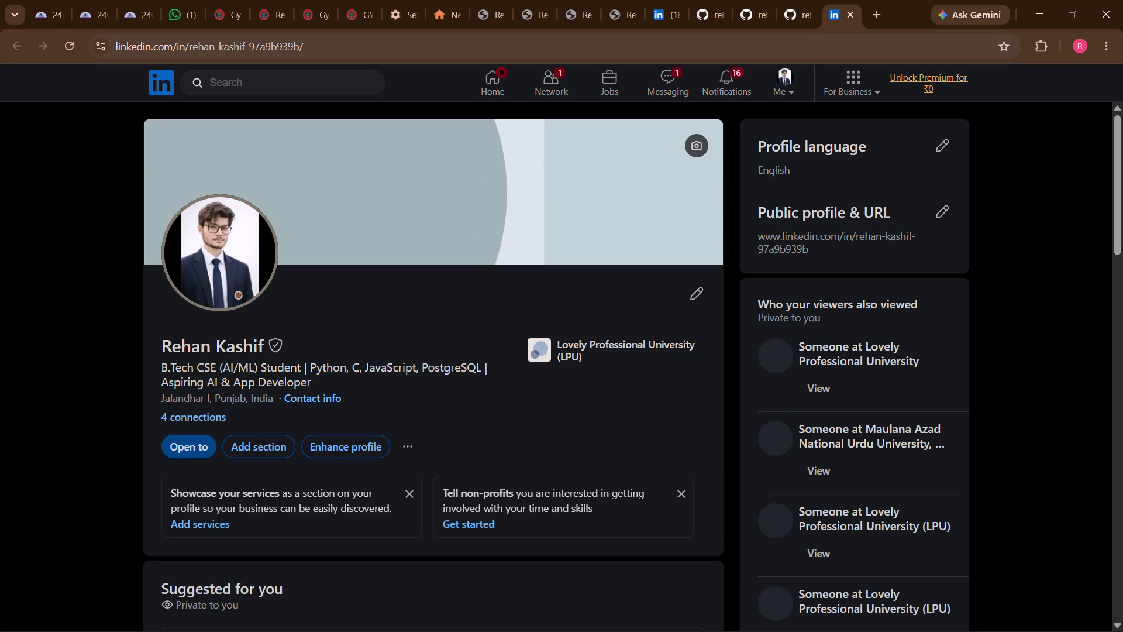
left_click_drag(311, 47, 108, 32)
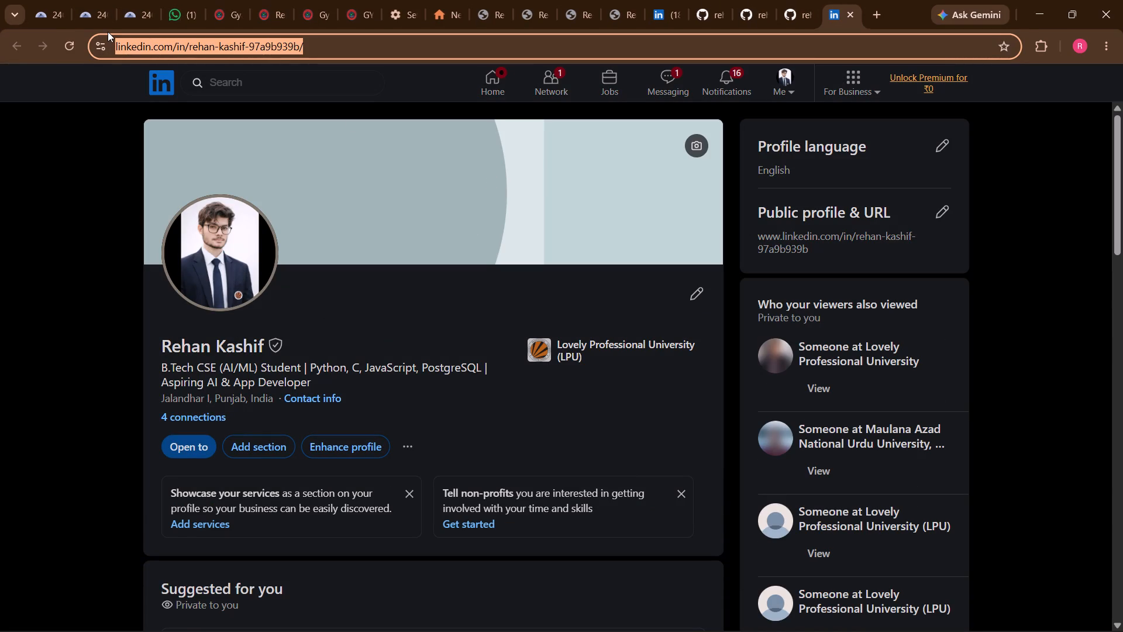
key("ctrl+c")
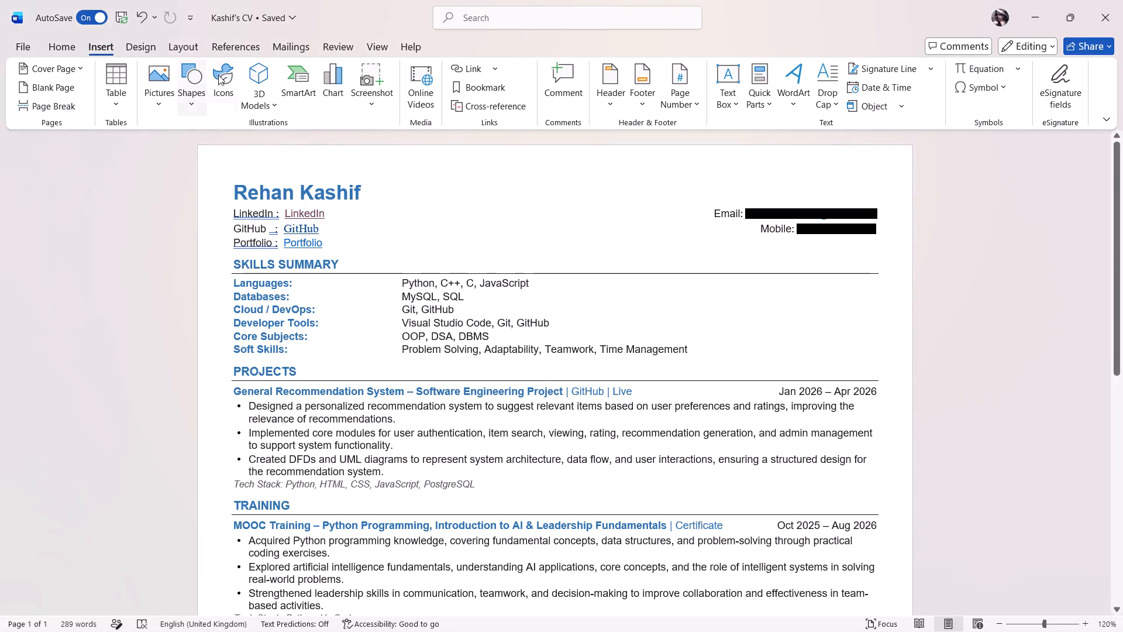
Replace the LinkedIn hyperlink in the CV header with the plain text "Linkedin".
left_click_drag(326, 212, 287, 211)
left_click_drag(287, 211, 284, 211)
key("BackSpace")
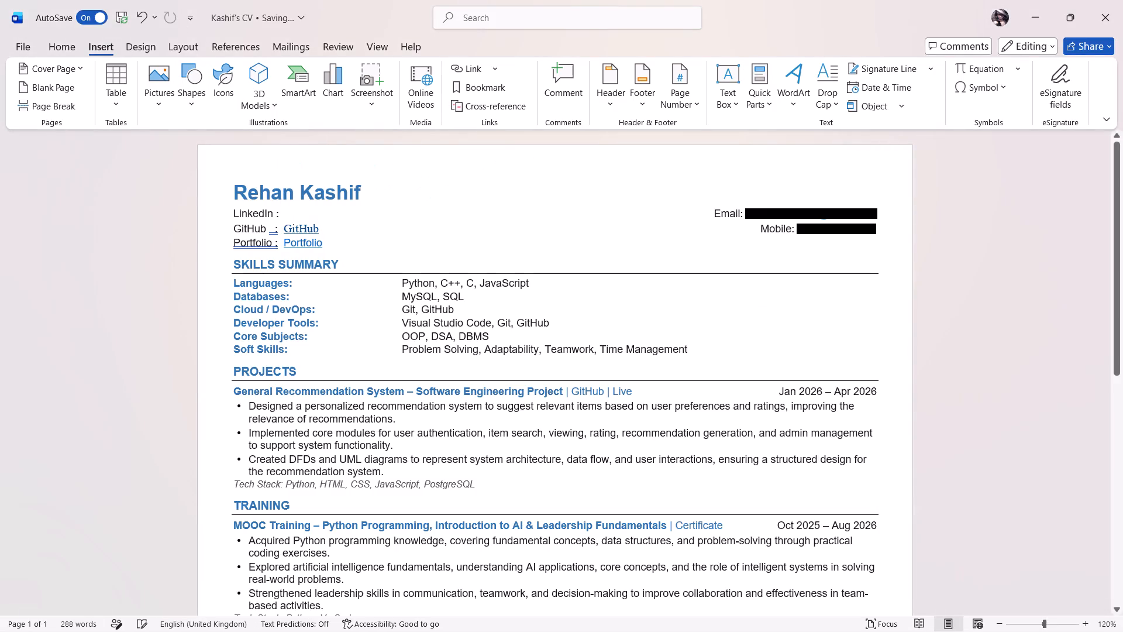
key("shift+l")
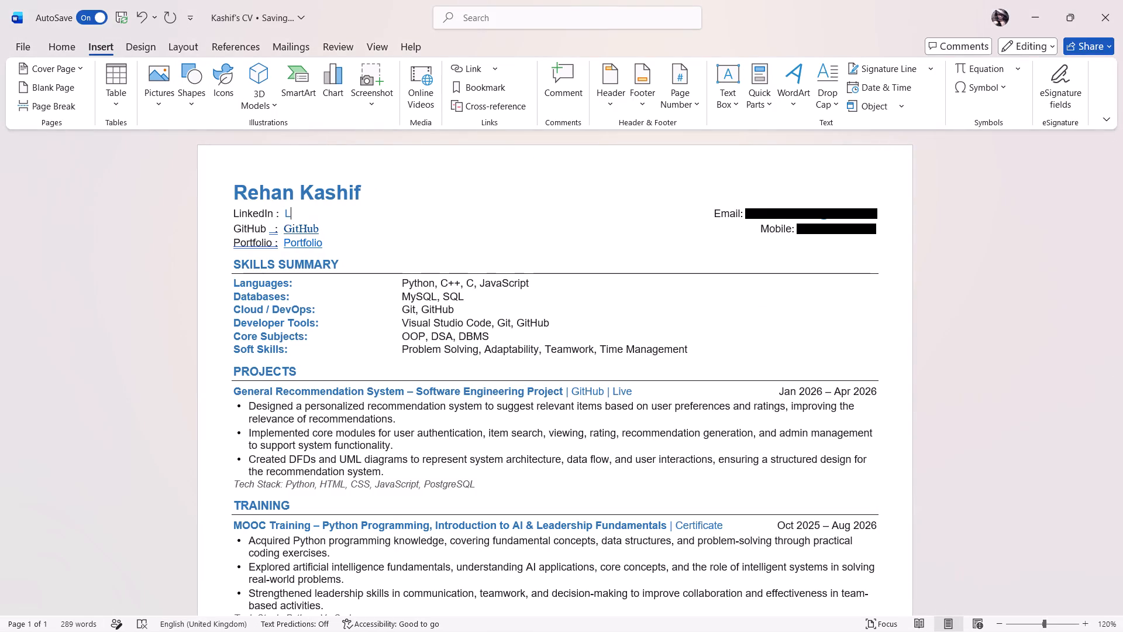
type("inkedin")
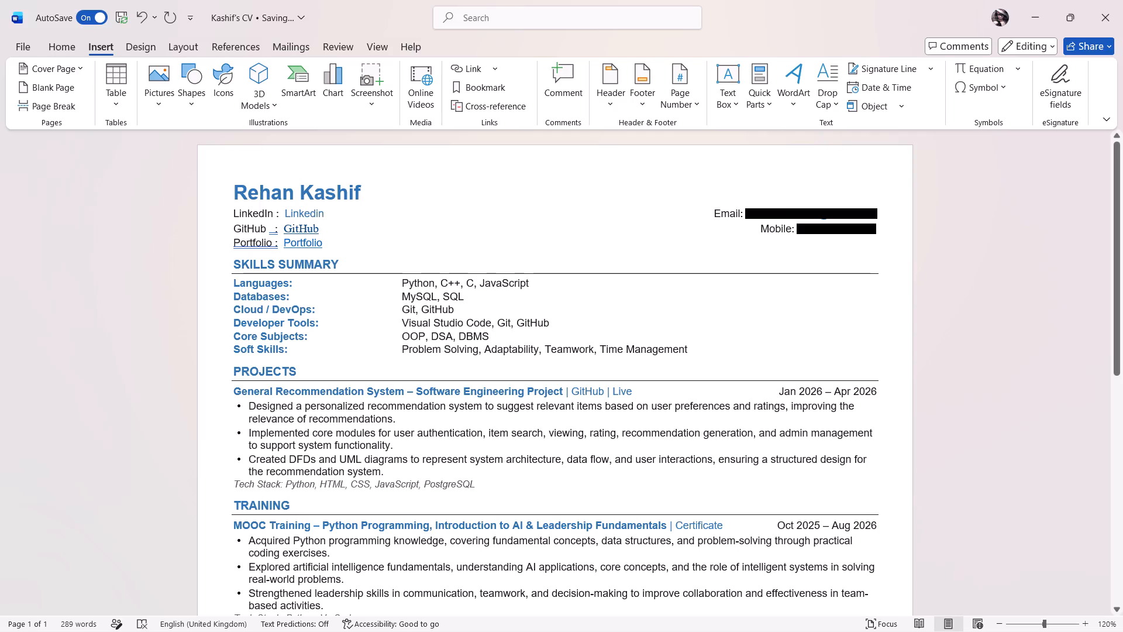
Insert a hyperlink on the "Linkedin" text in the CV header using the copied LinkedIn profile address.
left_click(326, 215)
left_click_drag(326, 215, 297, 214)
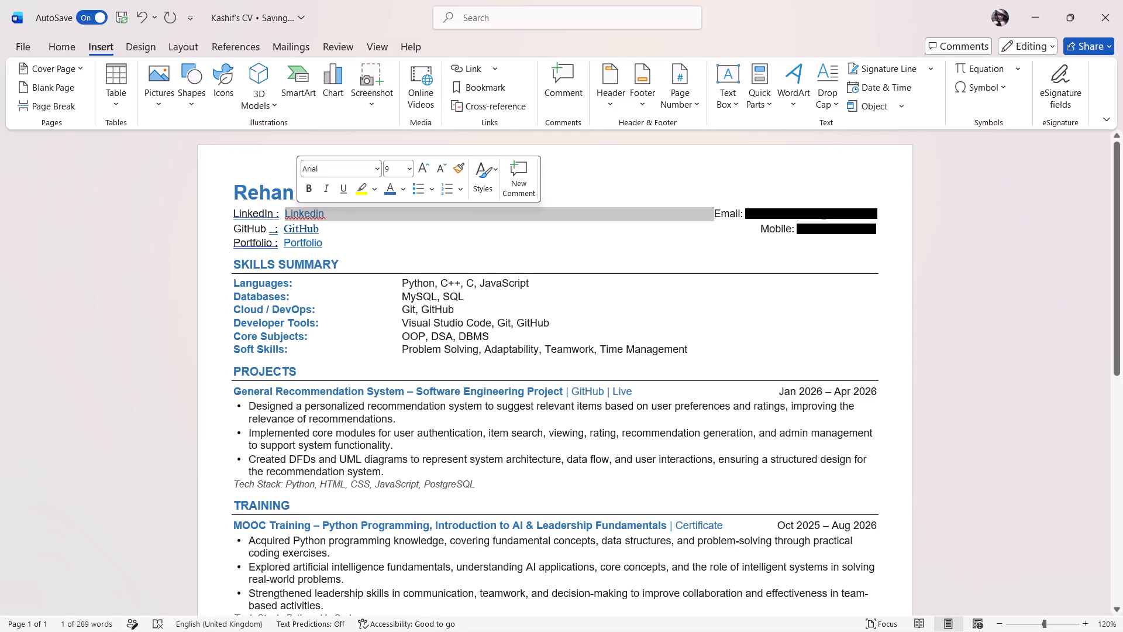
left_click(347, 218)
left_click_drag(325, 215, 285, 211)
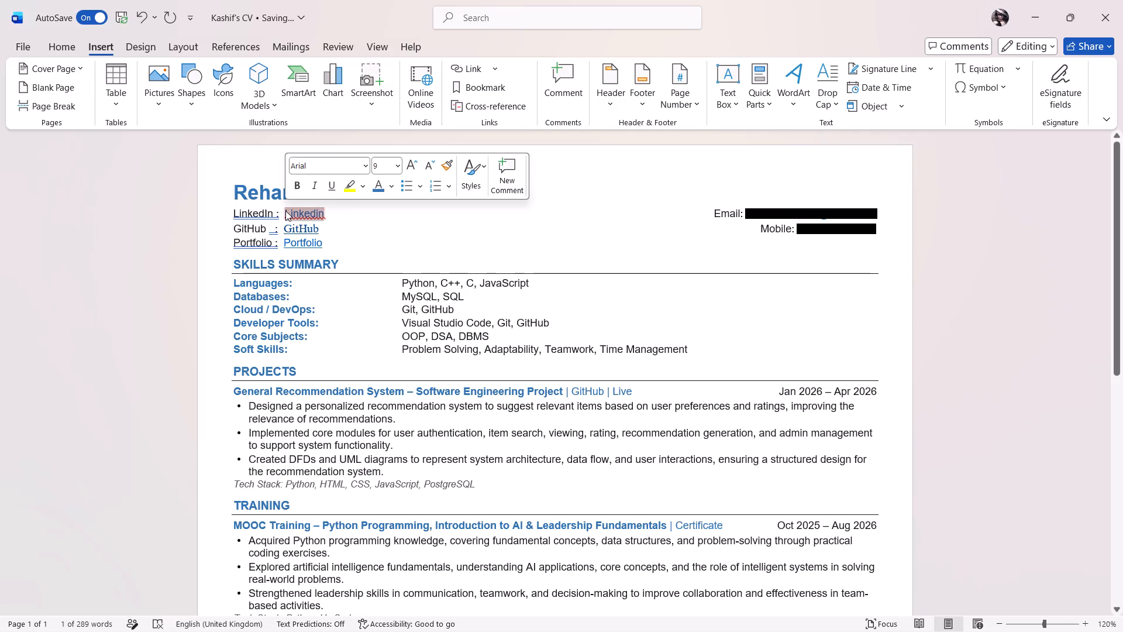
left_click(500, 68)
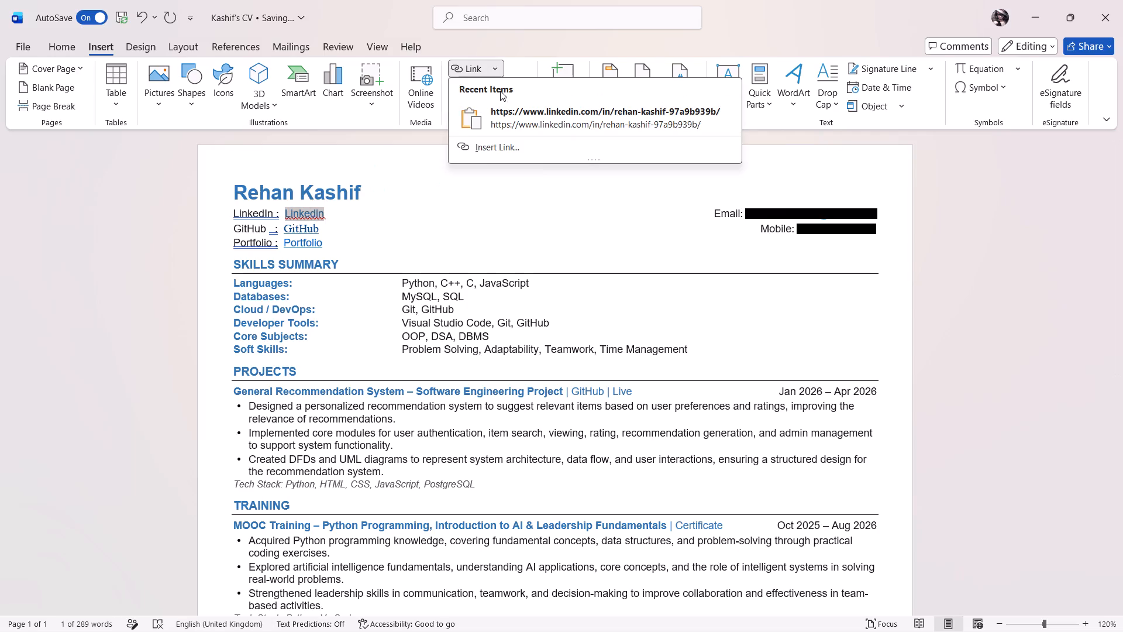
left_click(496, 140)
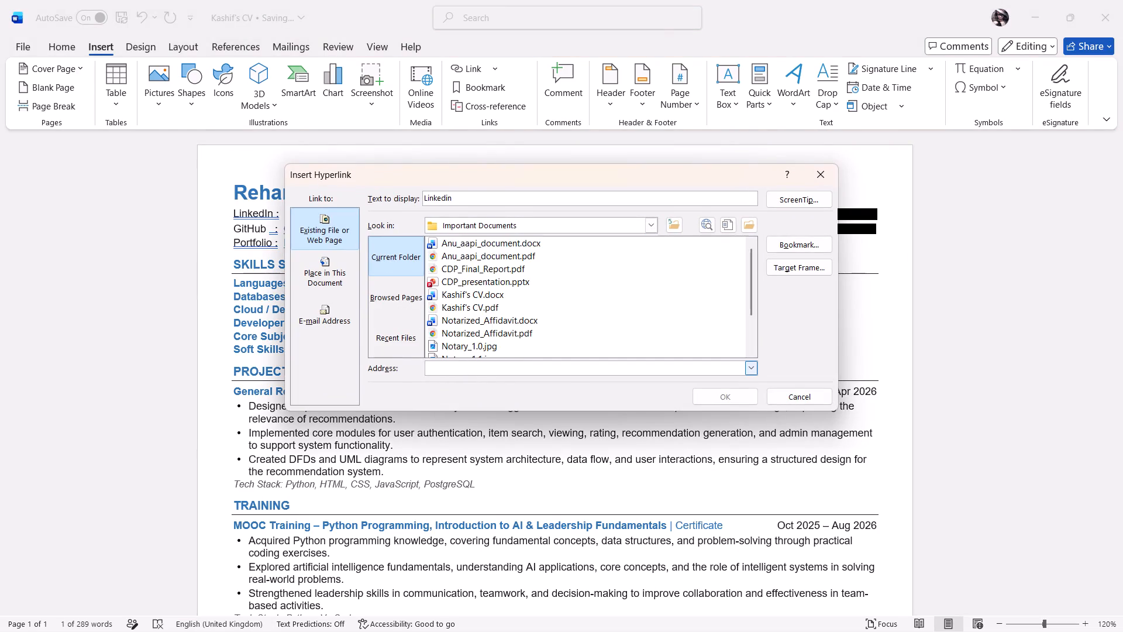
left_click(469, 369)
key("ctrl+v")
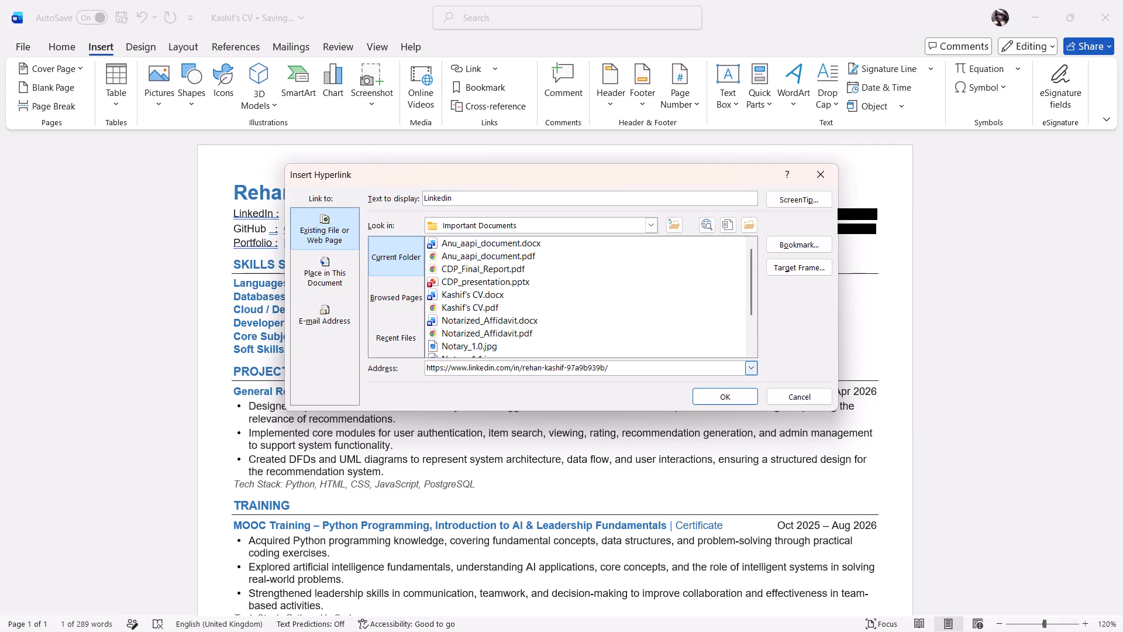
key("Return")
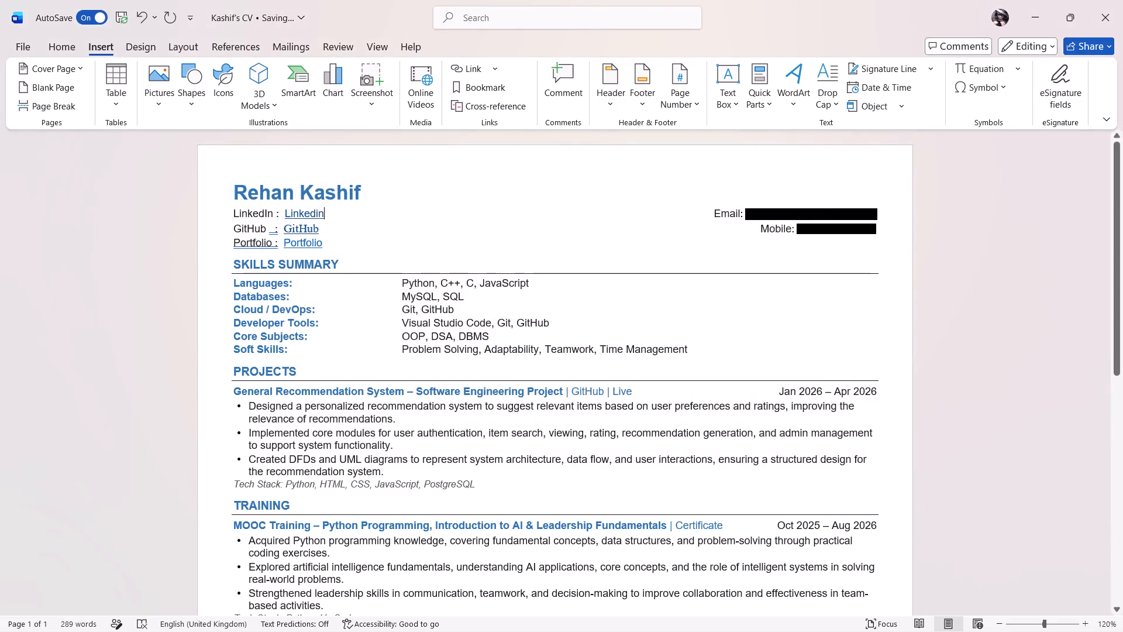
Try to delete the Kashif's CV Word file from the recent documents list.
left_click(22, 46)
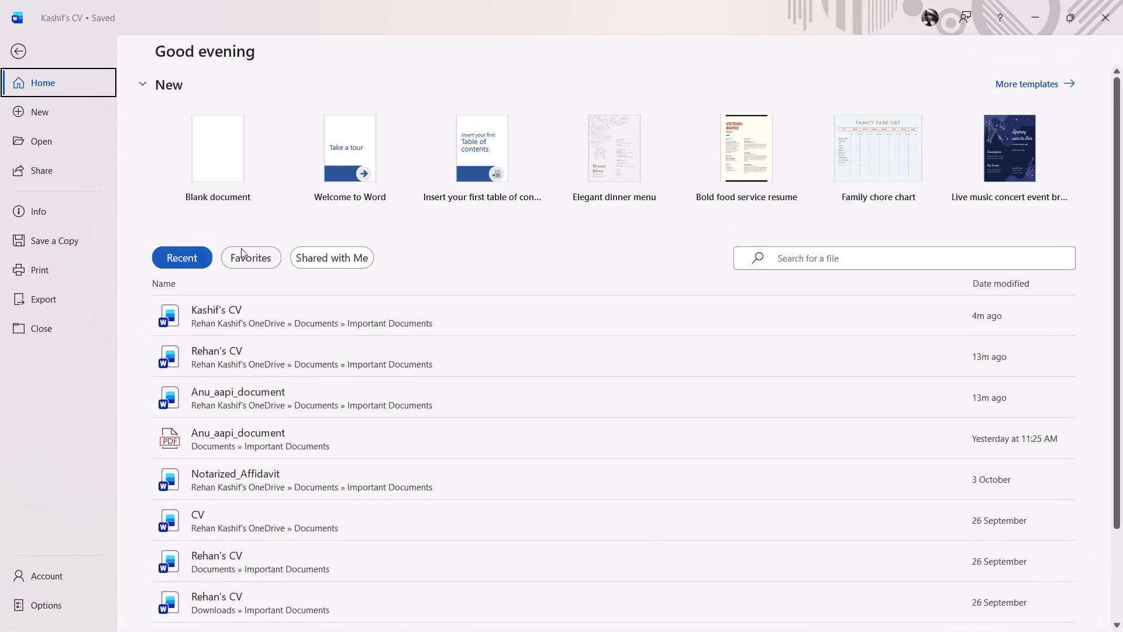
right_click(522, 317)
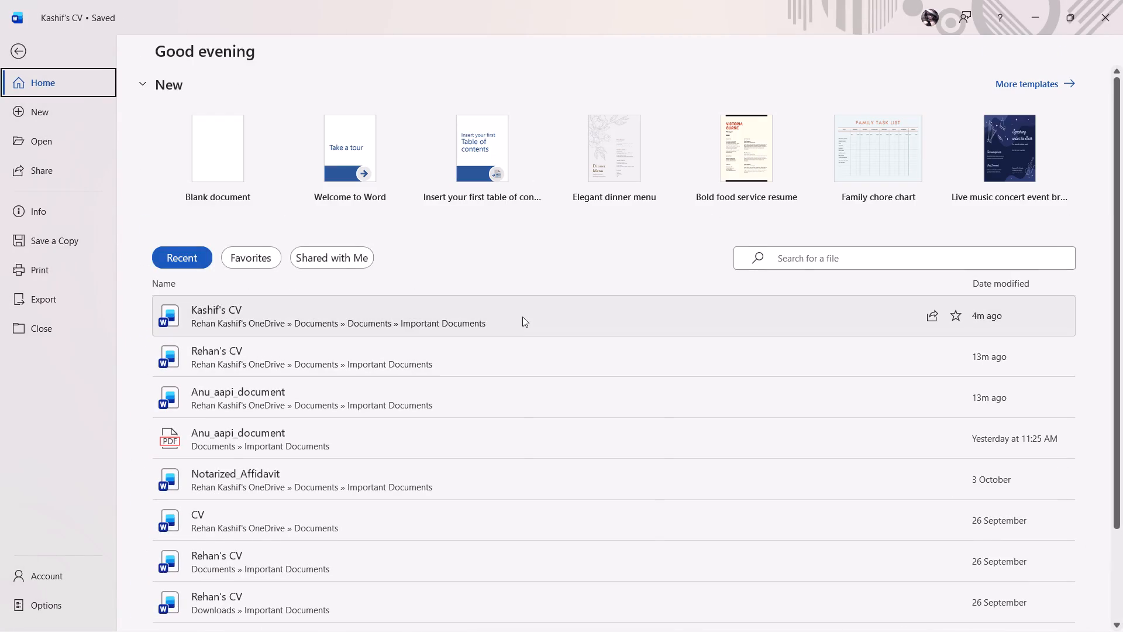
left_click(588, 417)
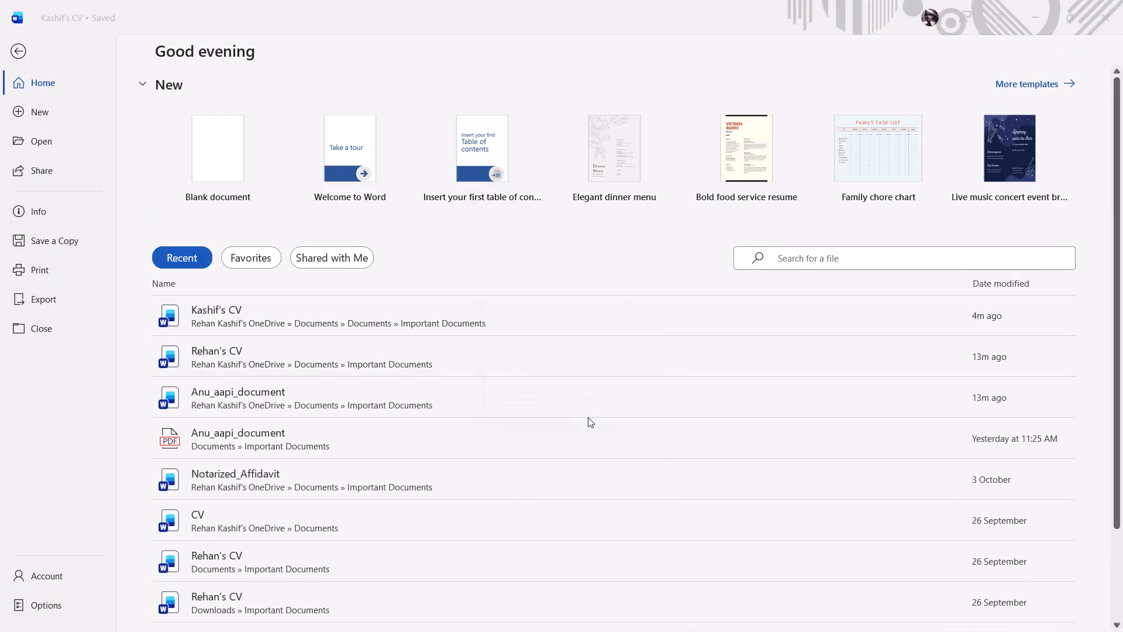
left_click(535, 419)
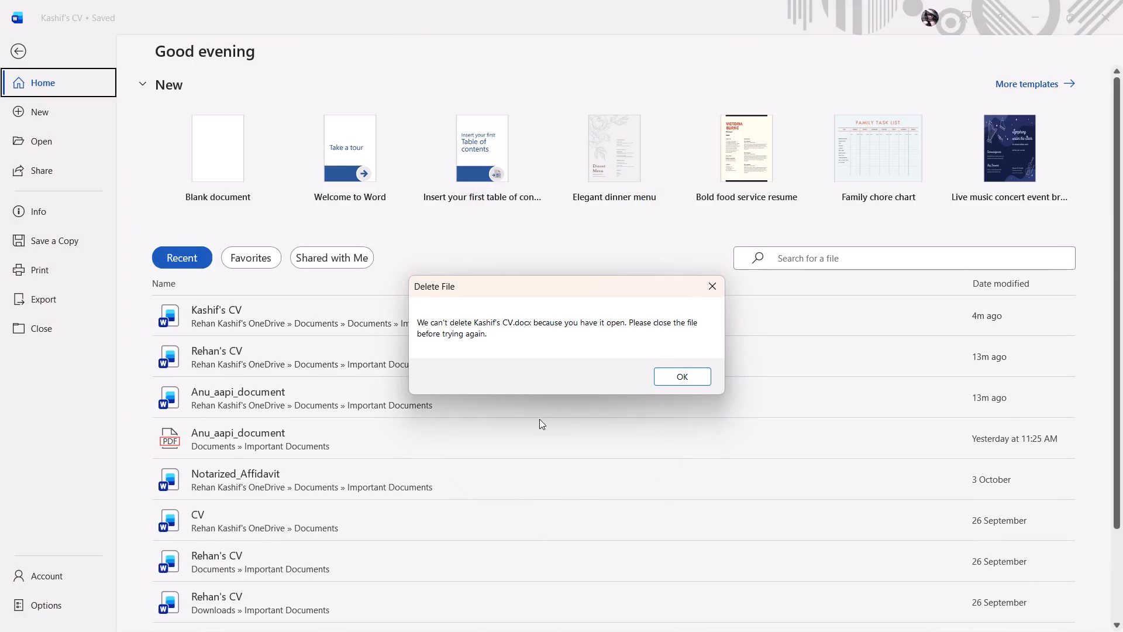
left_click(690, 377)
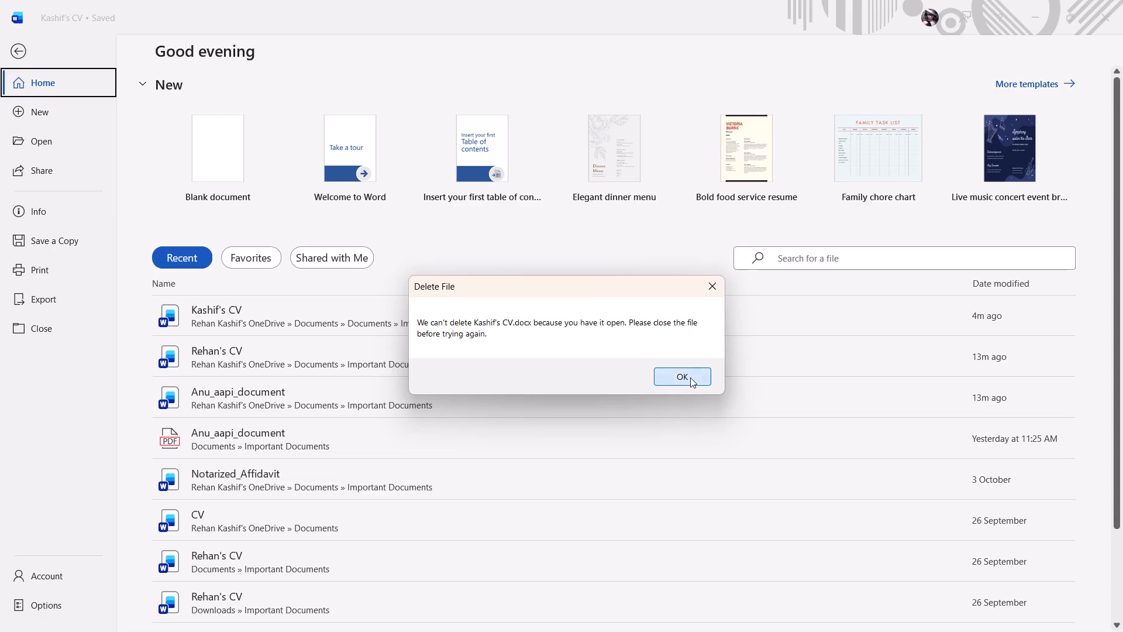
Save a copy of the CV as the PDF "Kashif's CV" in the Important Documents folder, replacing the existing PDF.
left_click(53, 242)
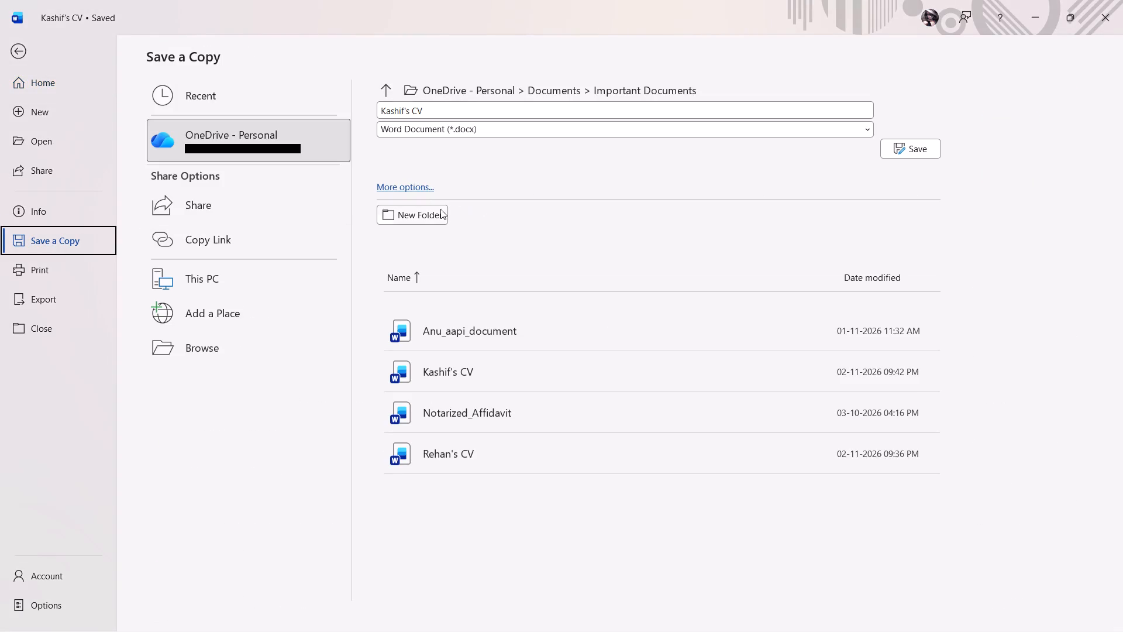
left_click(210, 286)
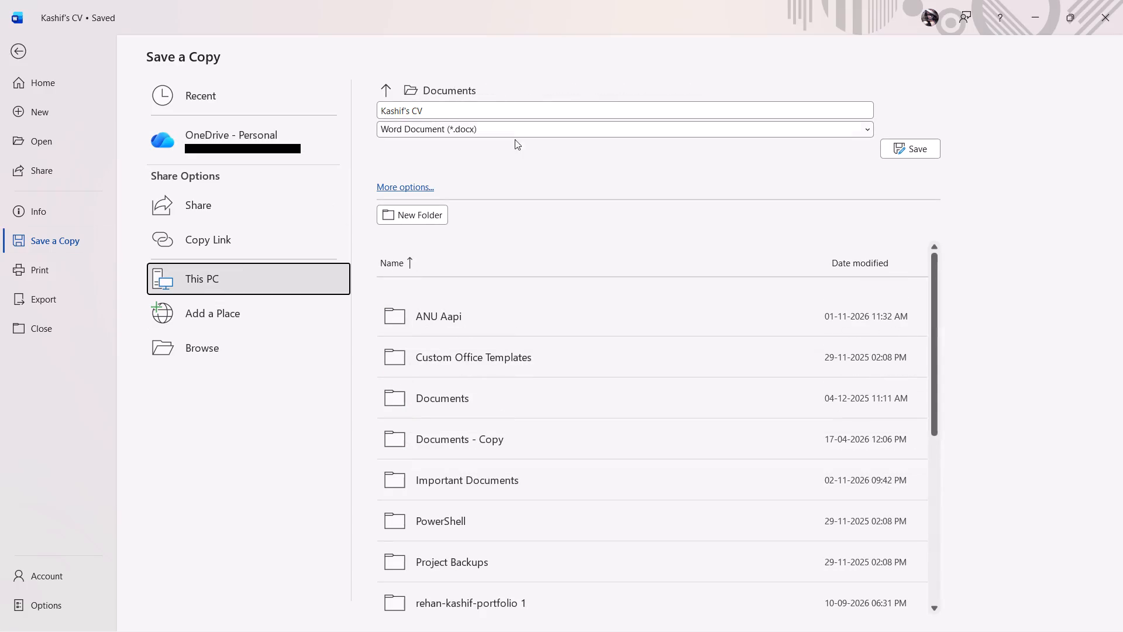
left_click(784, 133)
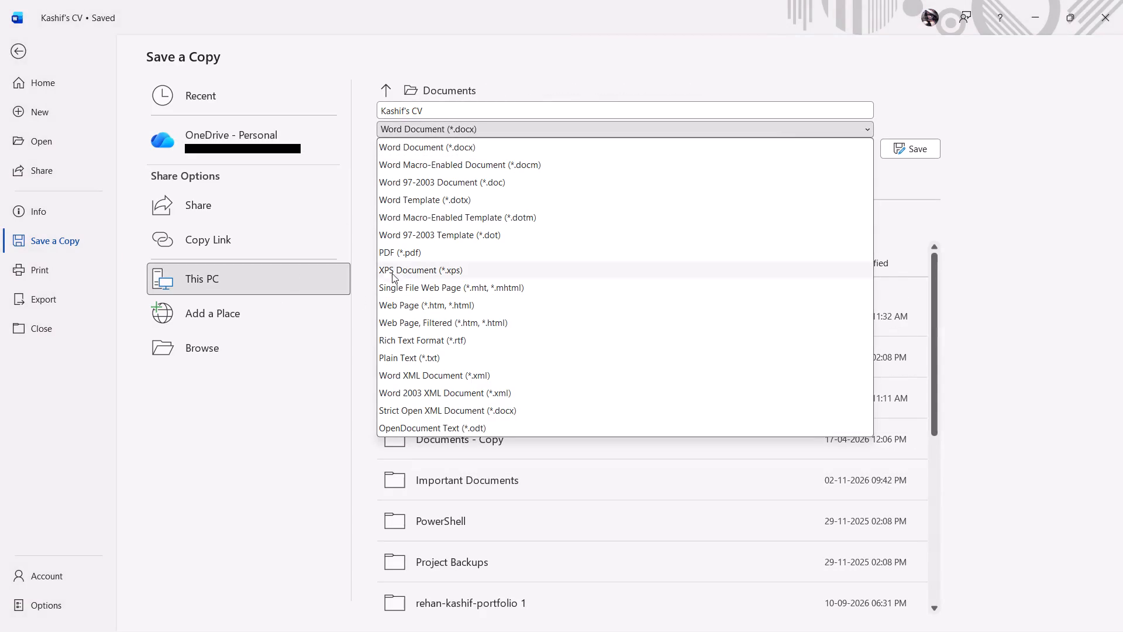
left_click(410, 252)
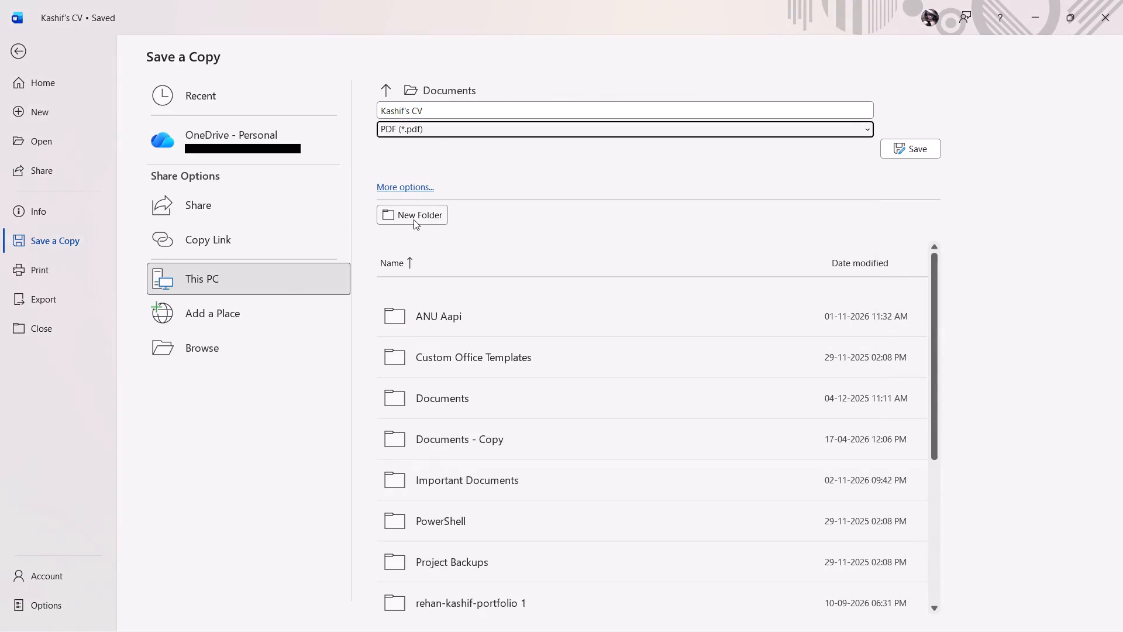
left_click(402, 184)
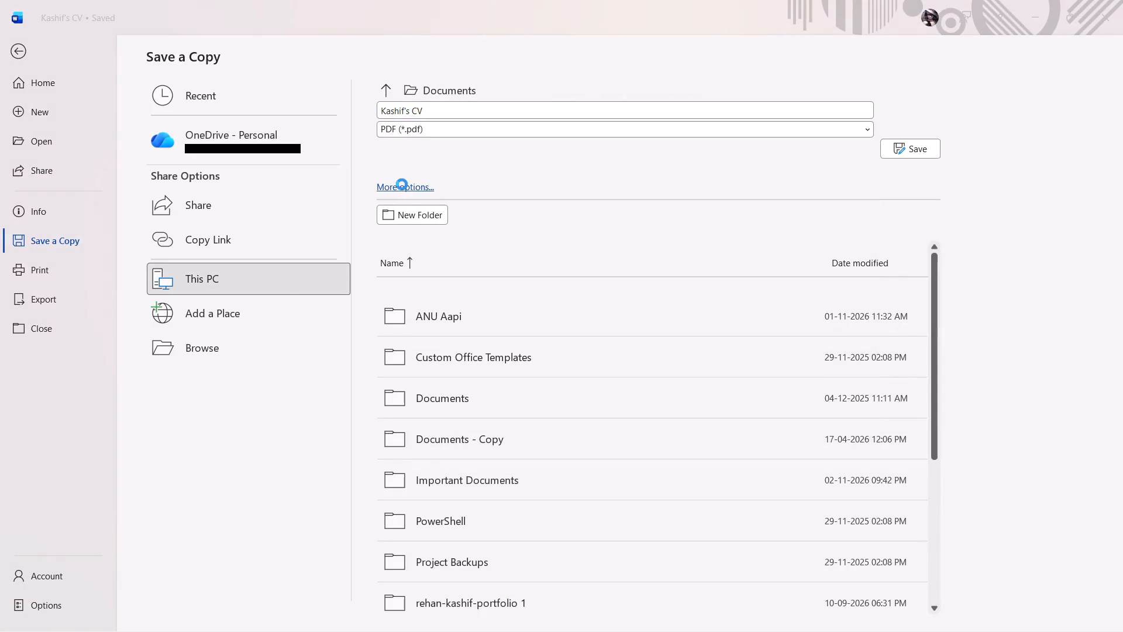
left_click(173, 208)
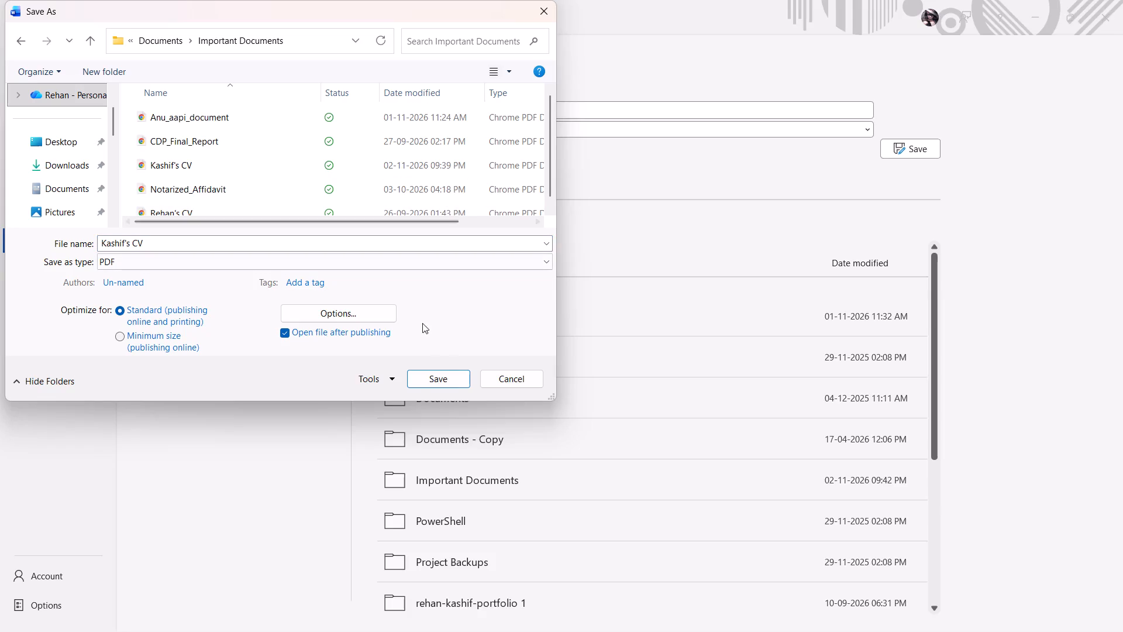
left_click(443, 379)
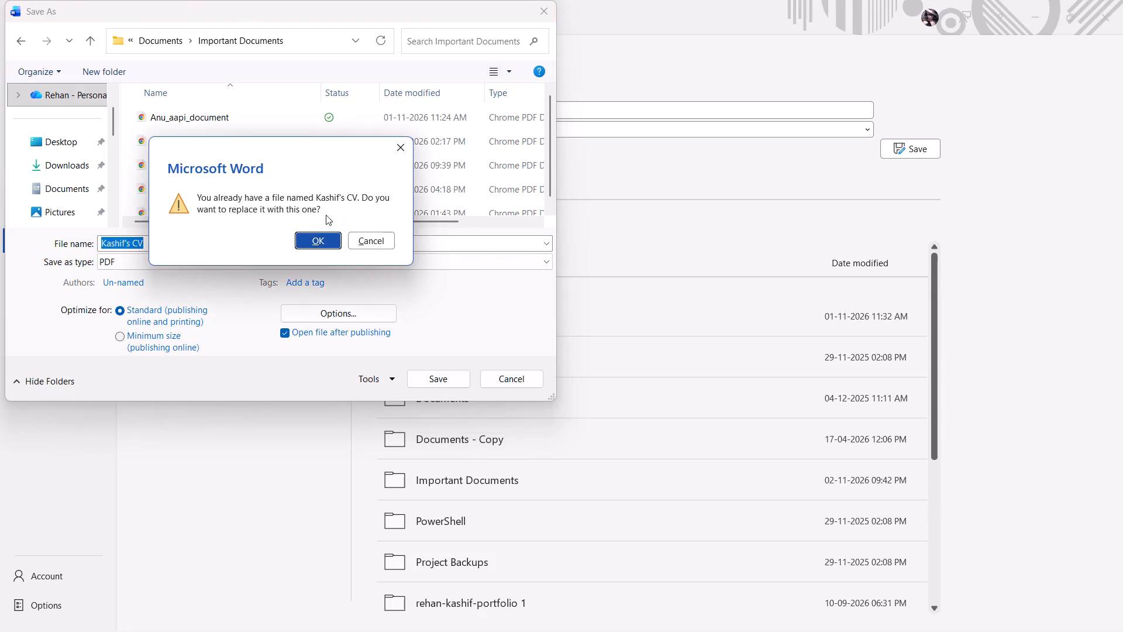
left_click(318, 233)
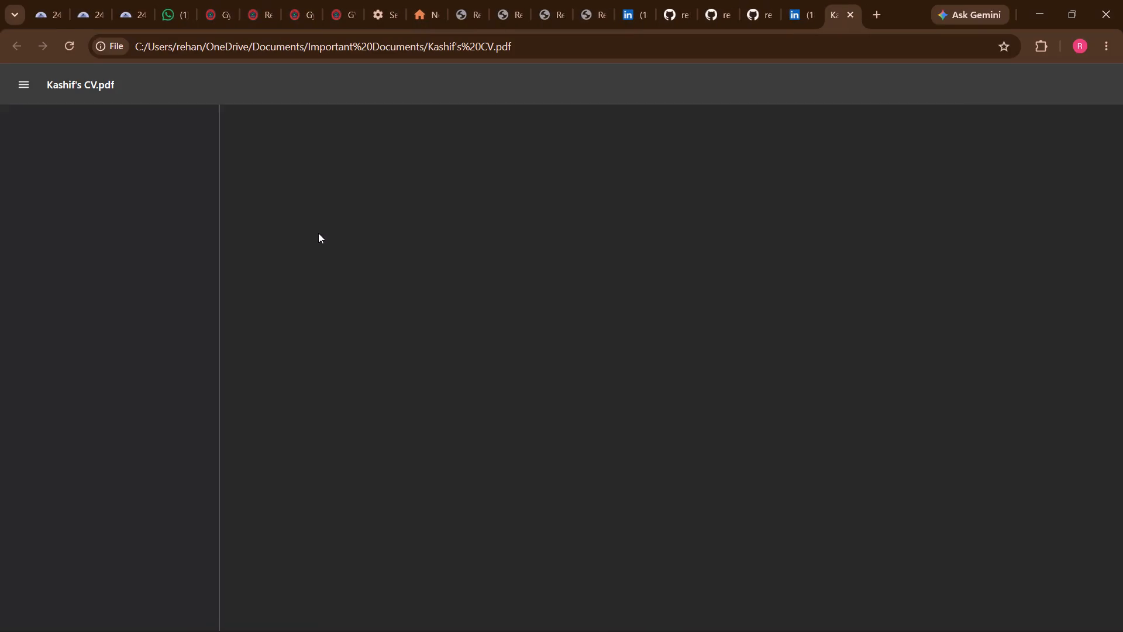
Look through the exported CV PDF and follow its GitHub header link to check the profile page it opens.
scroll(571, 397, "down", 1)
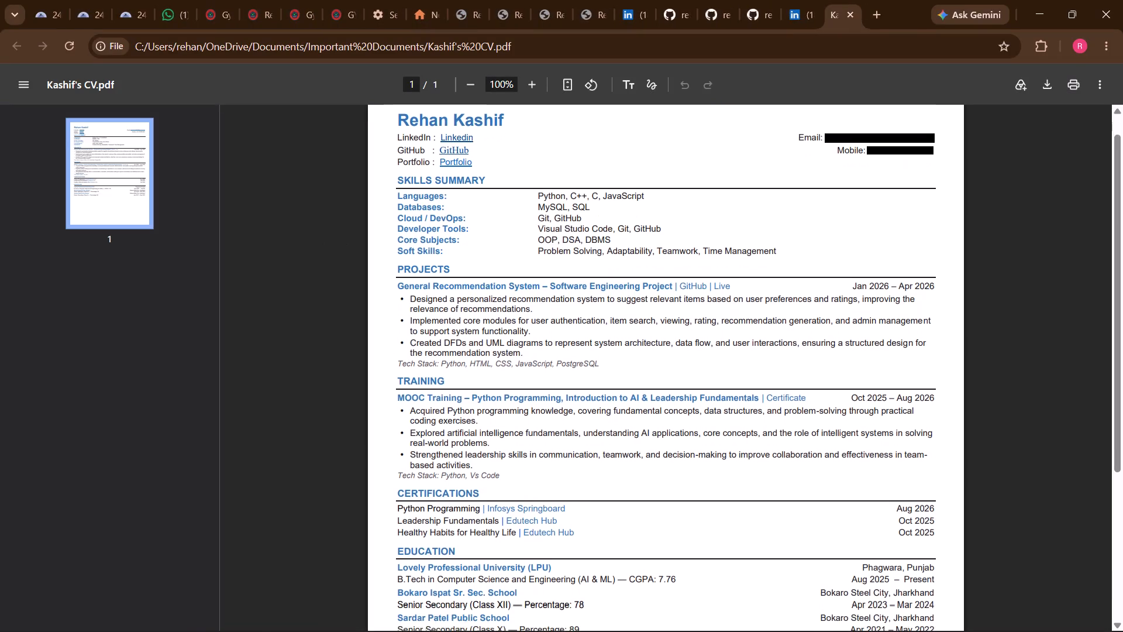
scroll(571, 397, "down", 5)
scroll(571, 397, "up", 7)
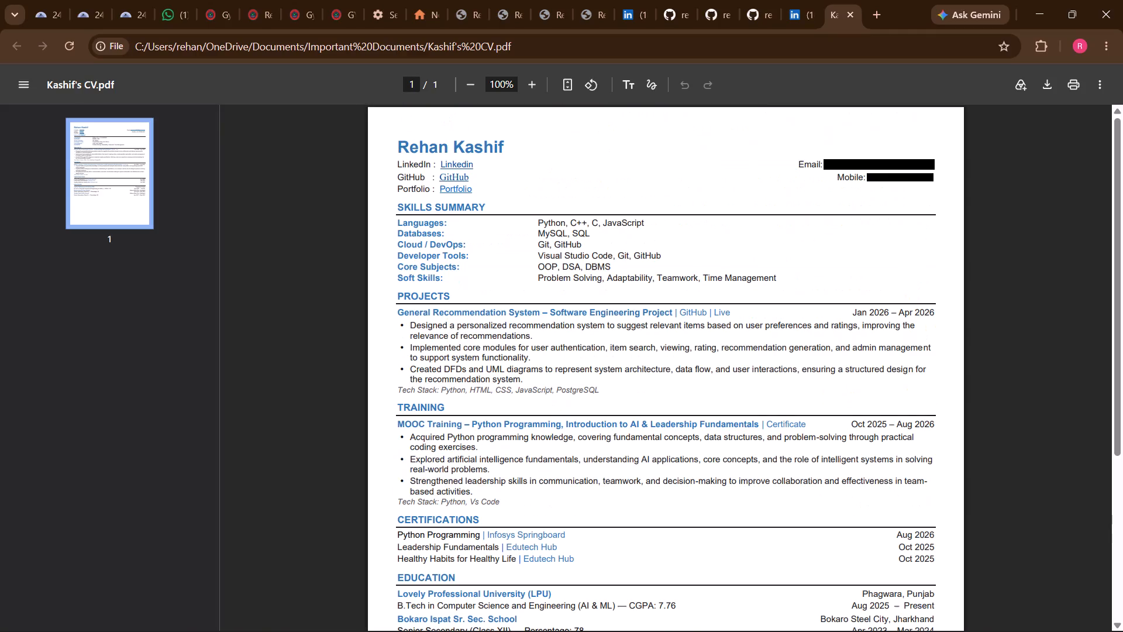
left_click(445, 173)
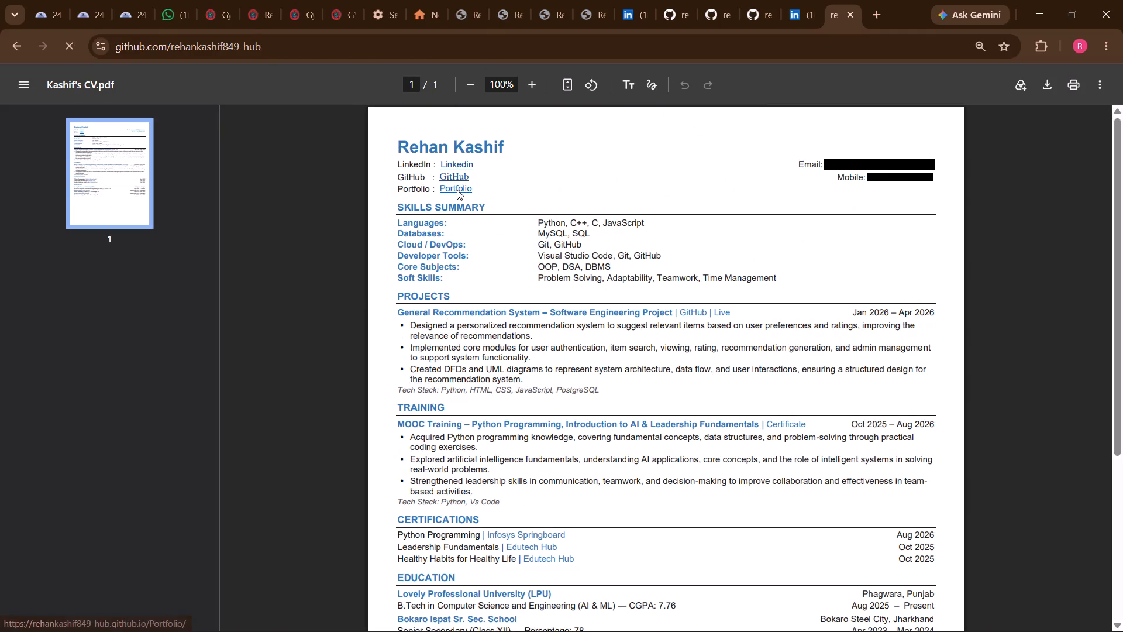
left_click(457, 190)
left_click(455, 175)
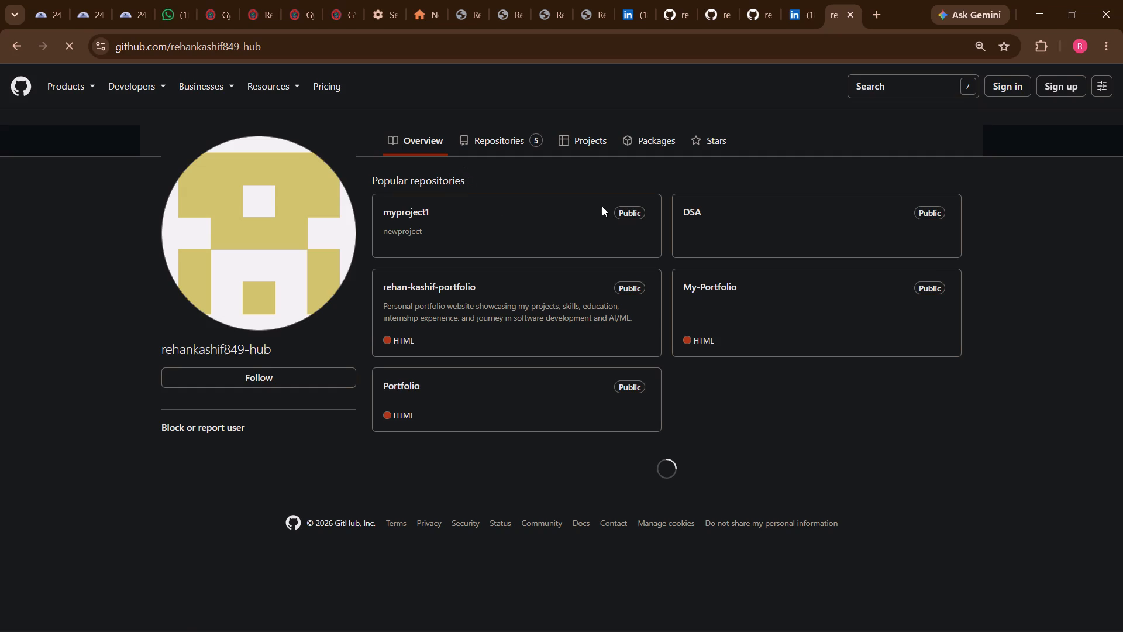
left_click(715, 131)
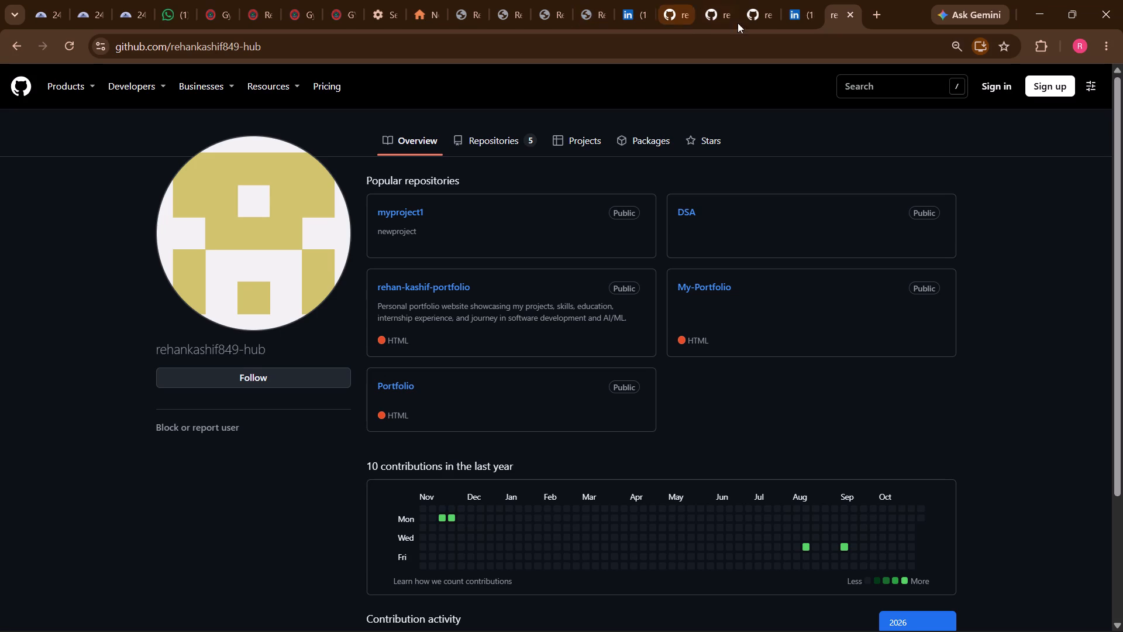
Reopen the Kashif's CV PDF from the Important Documents folder and follow its LinkedIn header link to check the profile page.
left_click(454, 12)
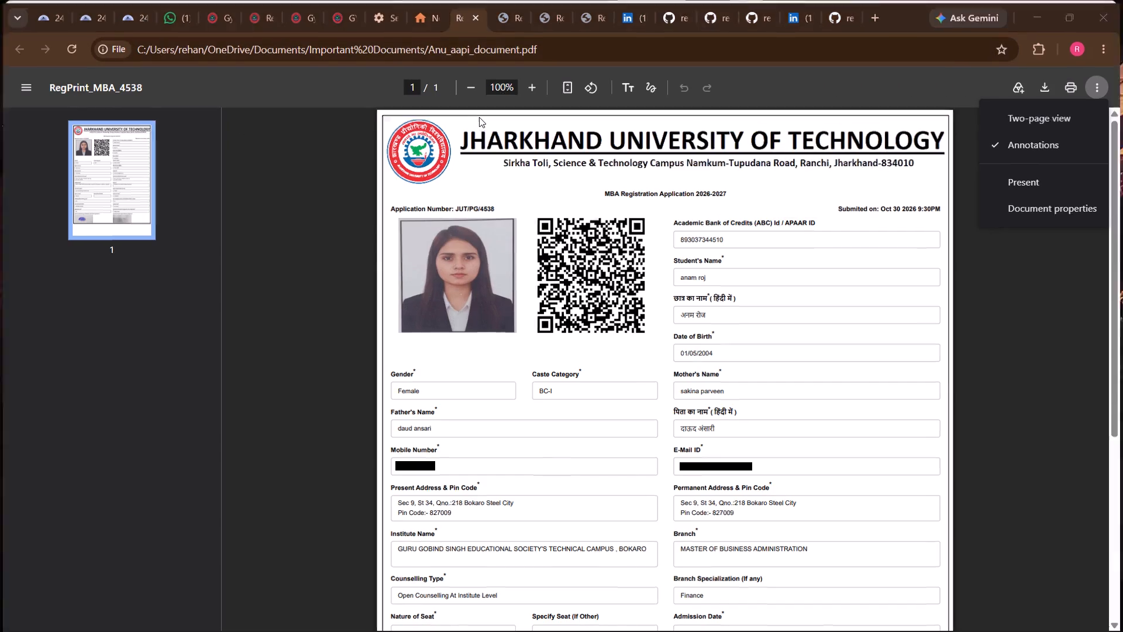
left_click(571, 613)
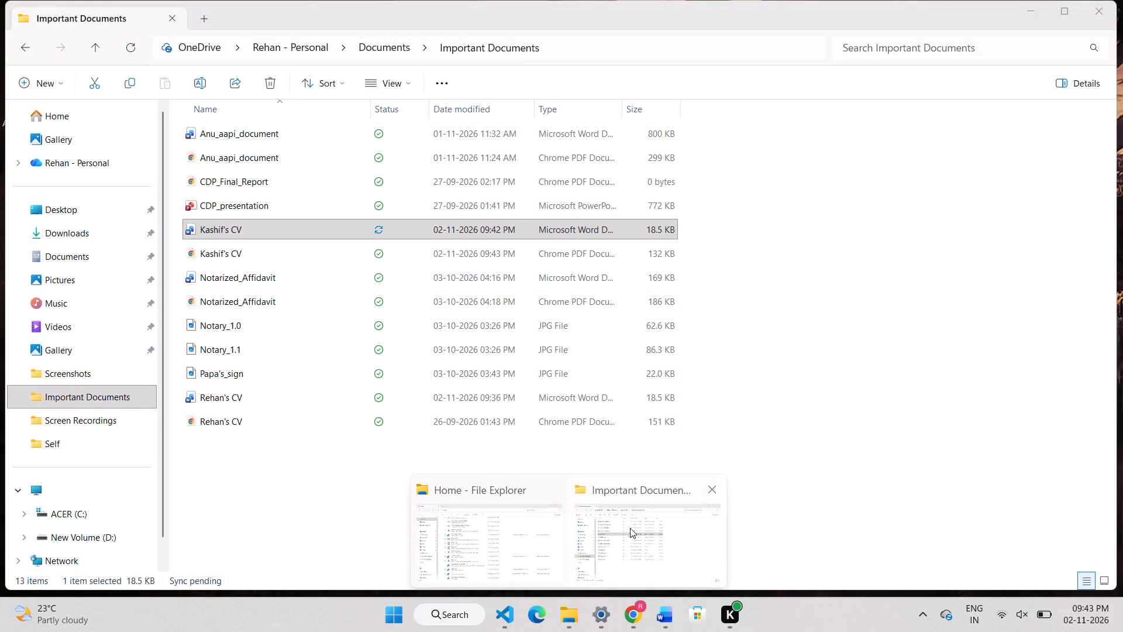
left_click(633, 528)
left_click(224, 254)
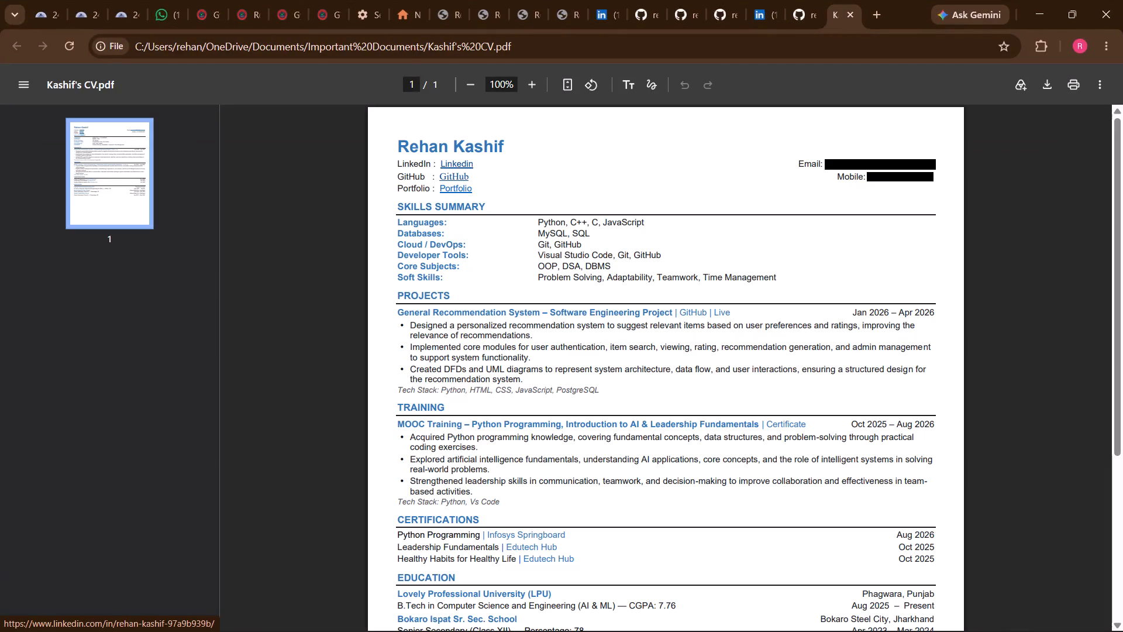
left_click(459, 162)
scroll(430, 334, "down", 2)
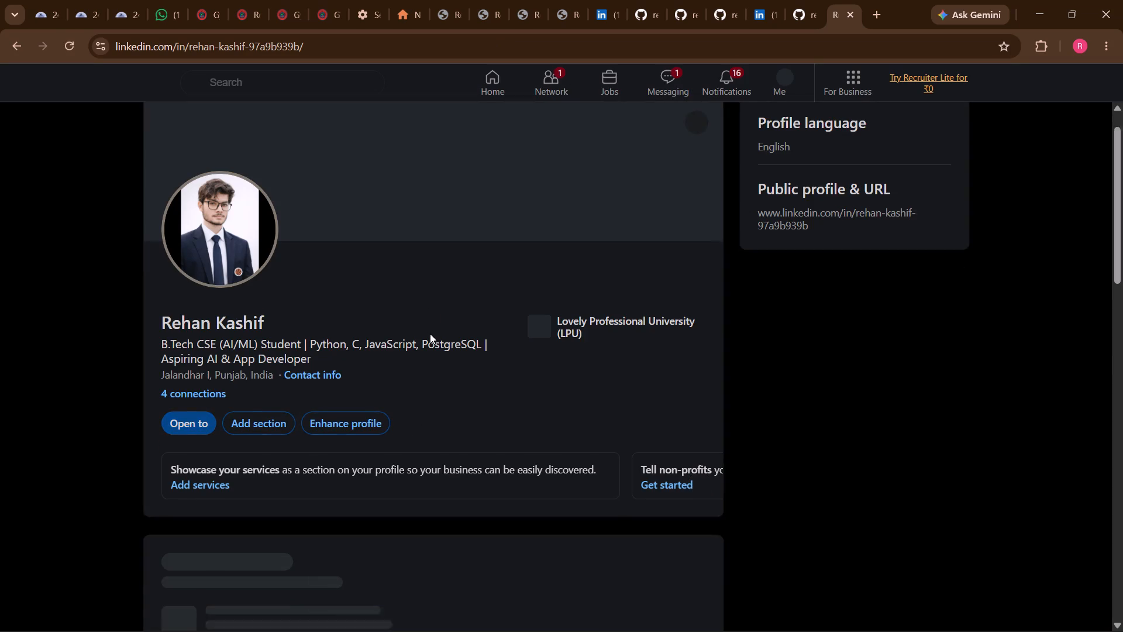
scroll(430, 334, "down", 6)
scroll(430, 334, "up", 7)
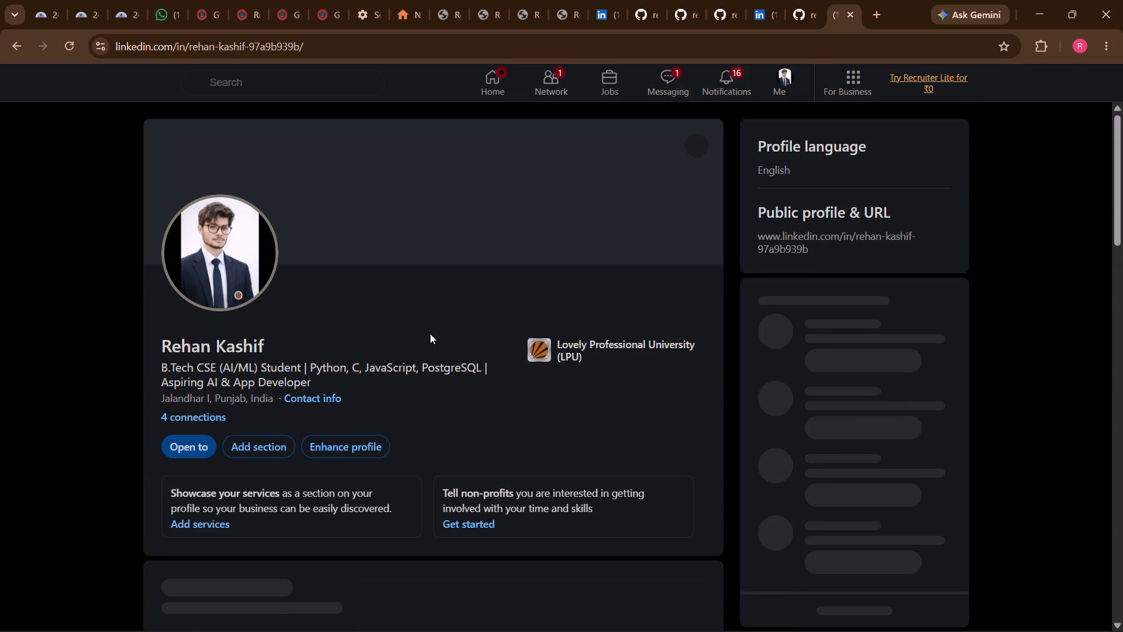
left_click(430, 334)
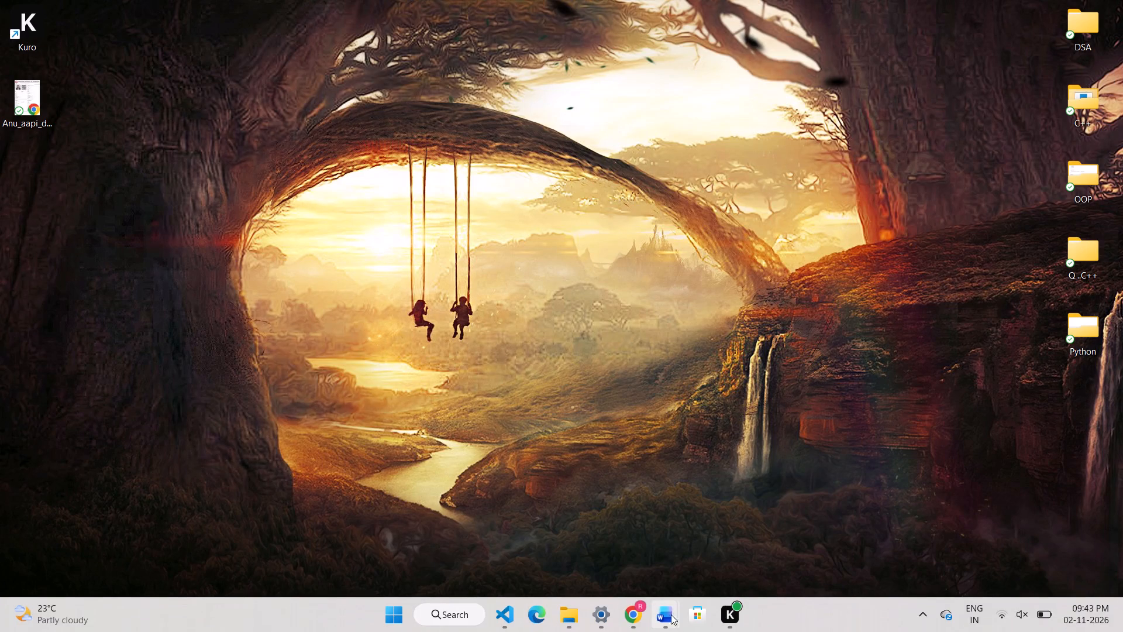
Copy the Kashif's CV PDF file from the Important Documents folder in File Explorer.
left_click(573, 609)
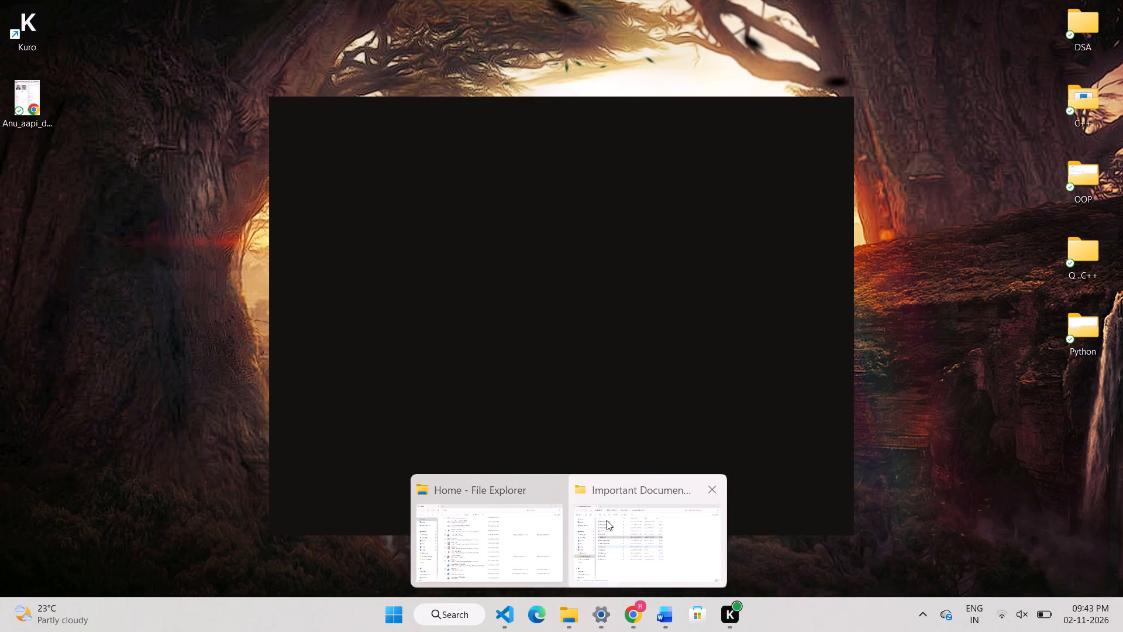
left_click(607, 520)
right_click(253, 254)
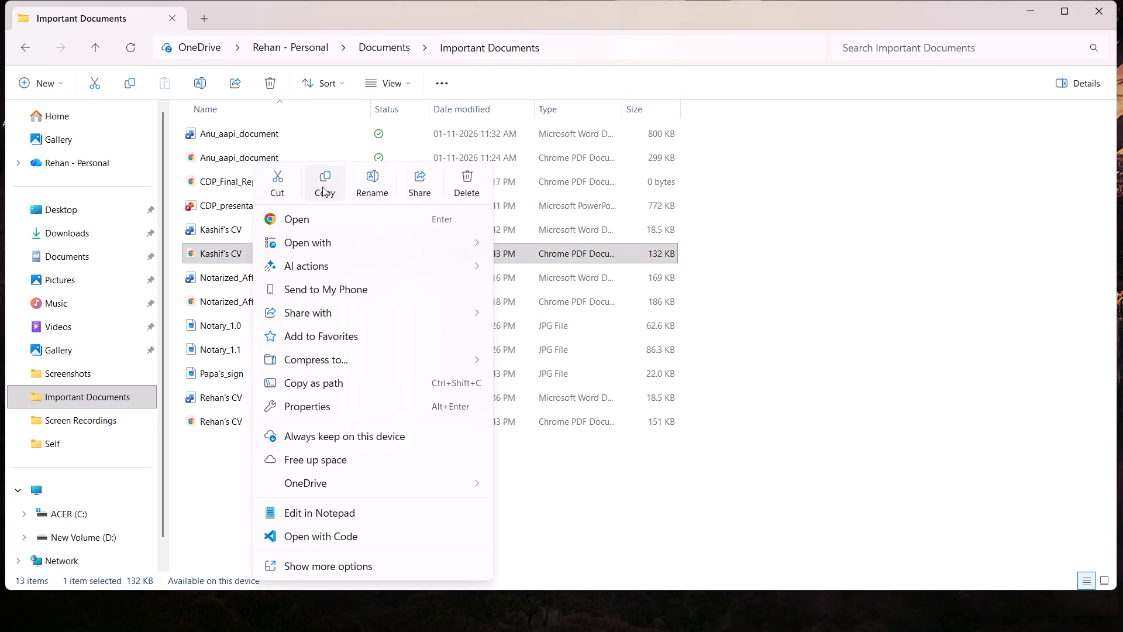
left_click(326, 185)
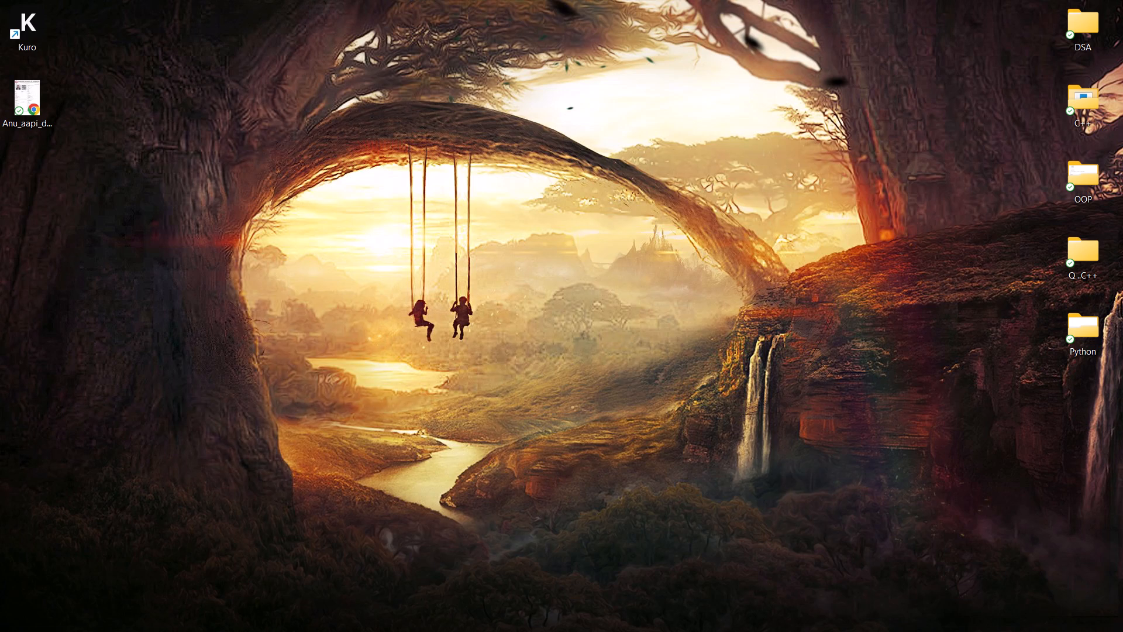
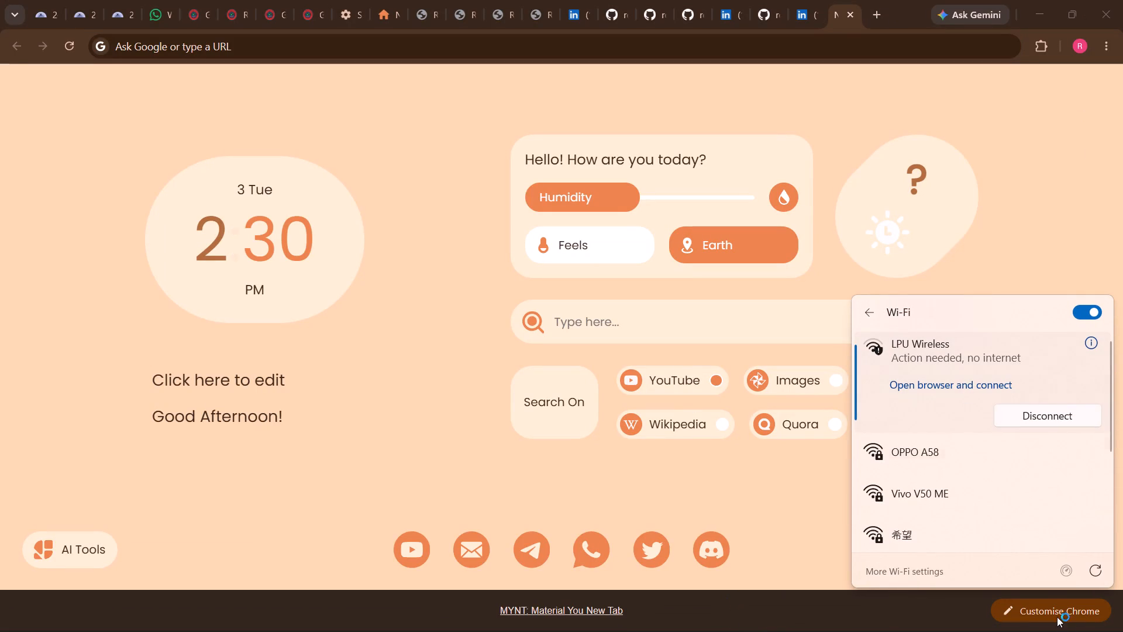
Connect the computer to the LPU Block-33 Wi-Fi network.
scroll(941, 493, "down", 2)
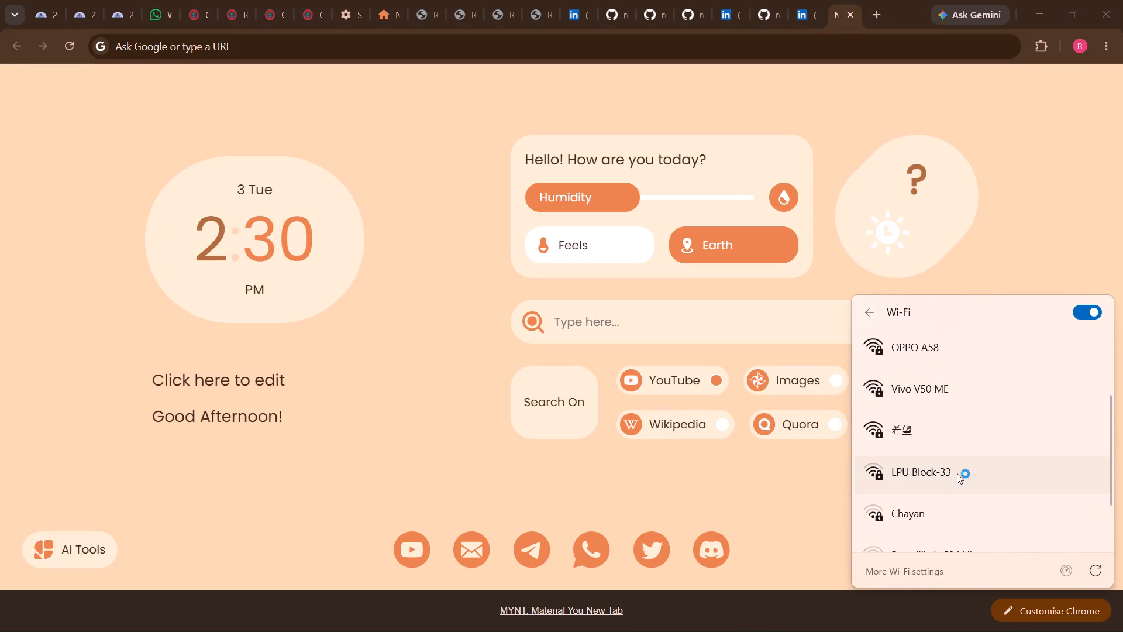
left_click(957, 473)
left_click(1032, 475)
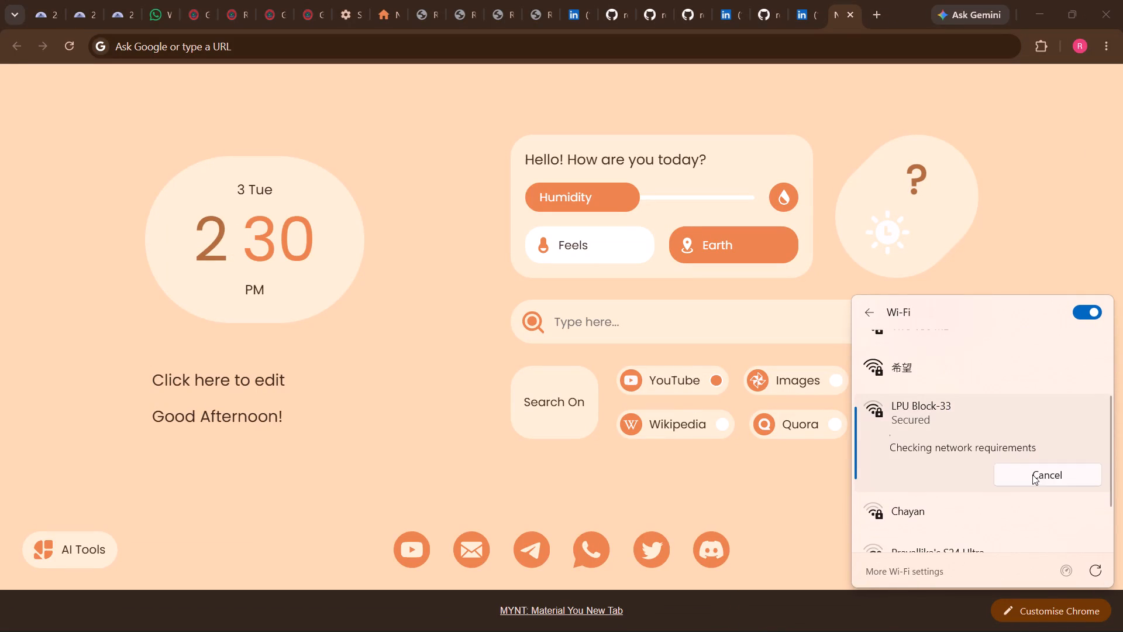